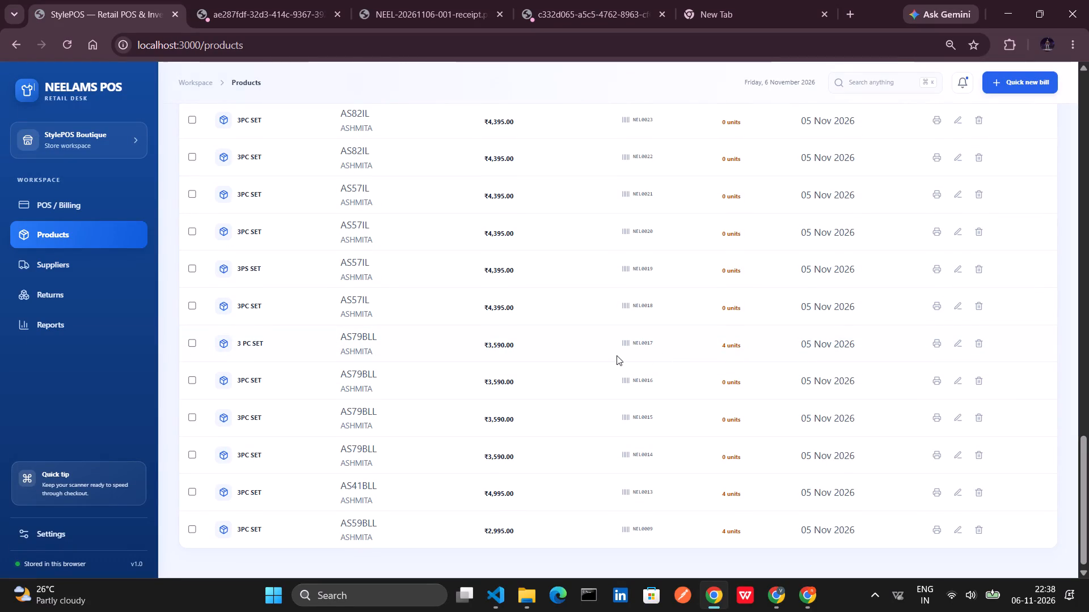
Delete the three duplicate AS79BLL 3PC SET products with barcodes NEL0016, NEL0015 and NEL0014.
left_click(977, 381)
left_click(677, 346)
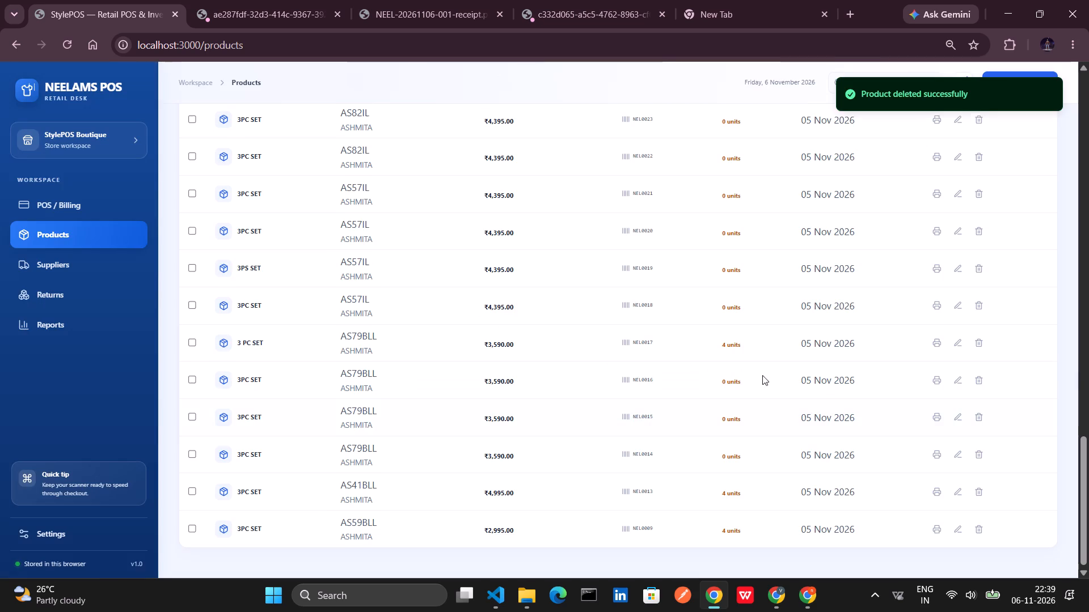
left_click(983, 412)
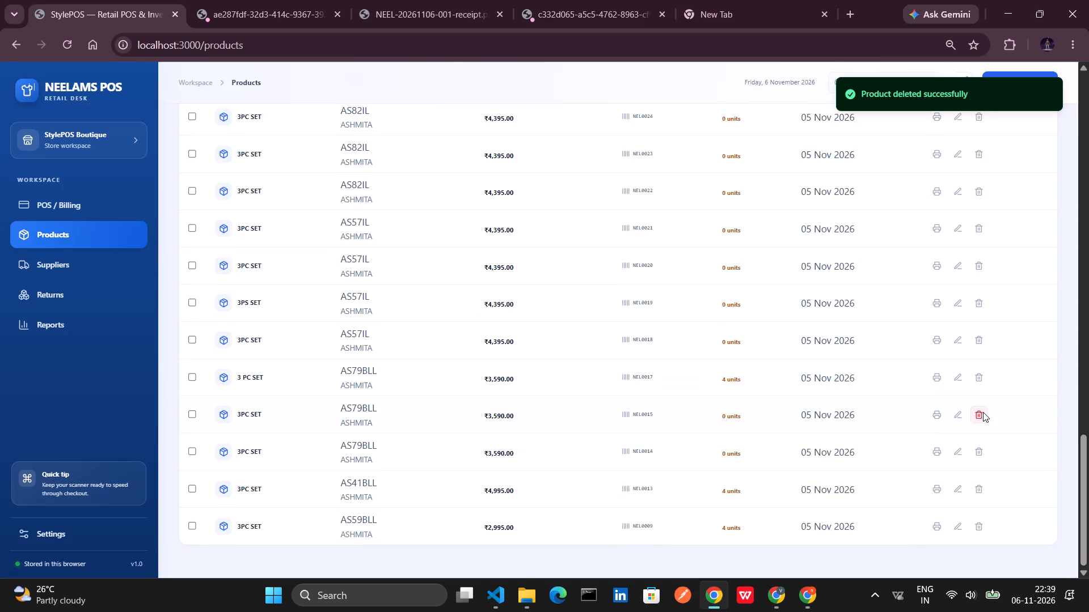
left_click(683, 355)
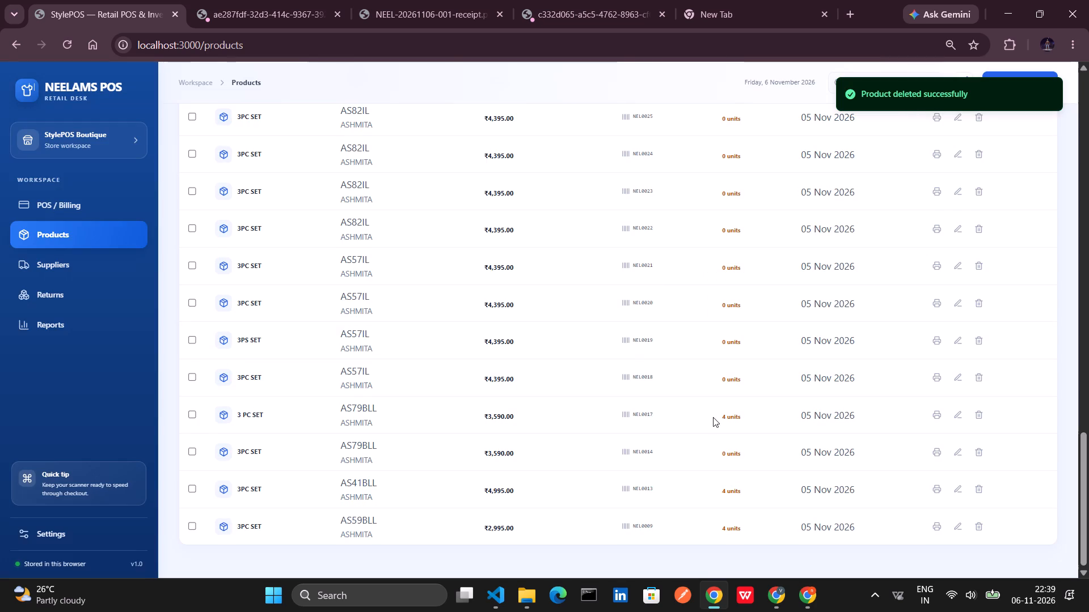
left_click(976, 452)
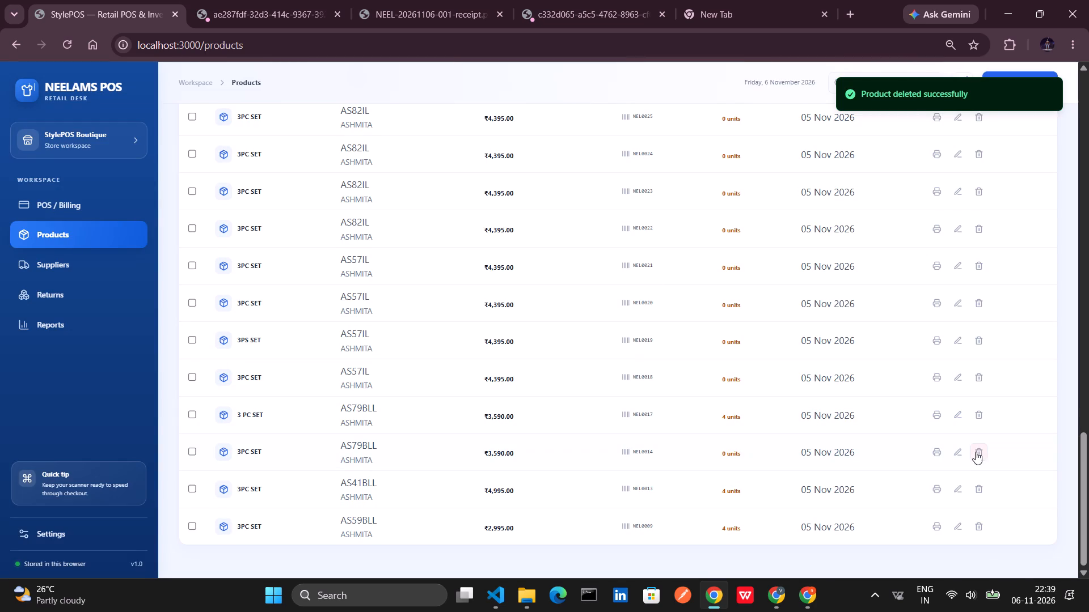
left_click(672, 353)
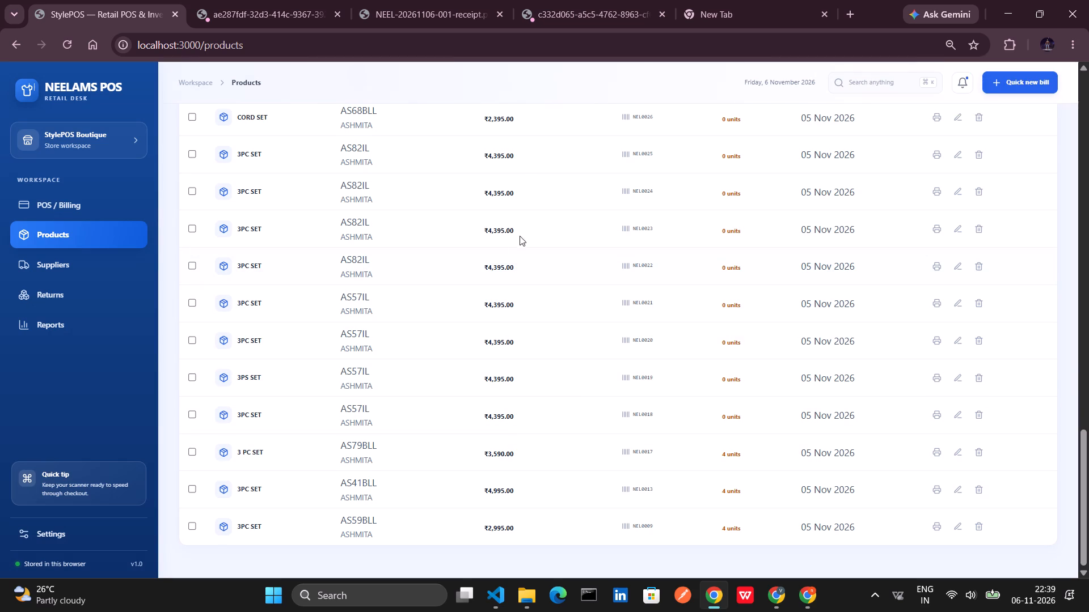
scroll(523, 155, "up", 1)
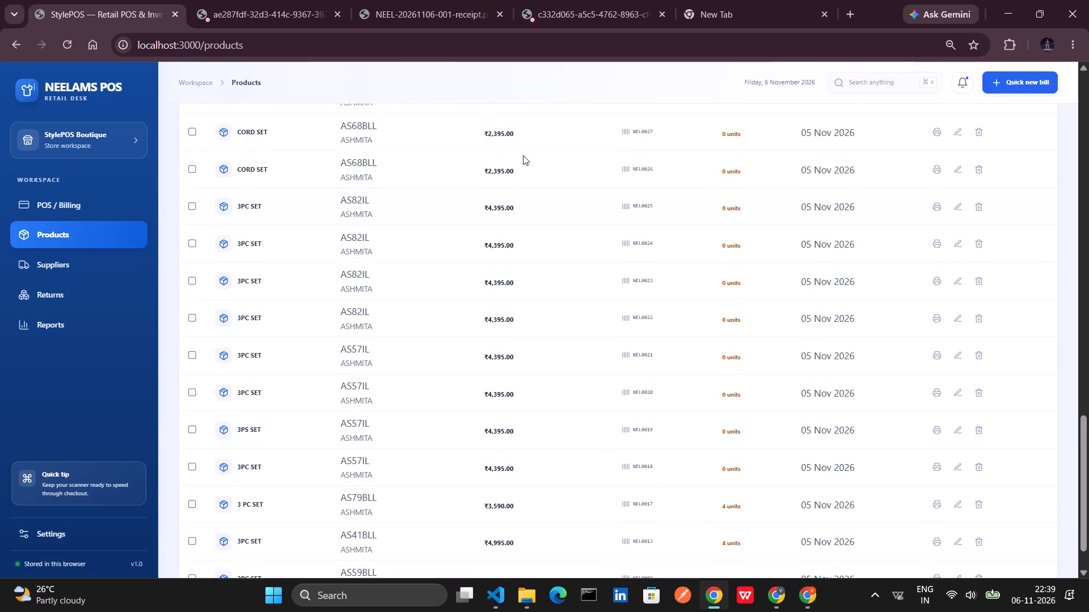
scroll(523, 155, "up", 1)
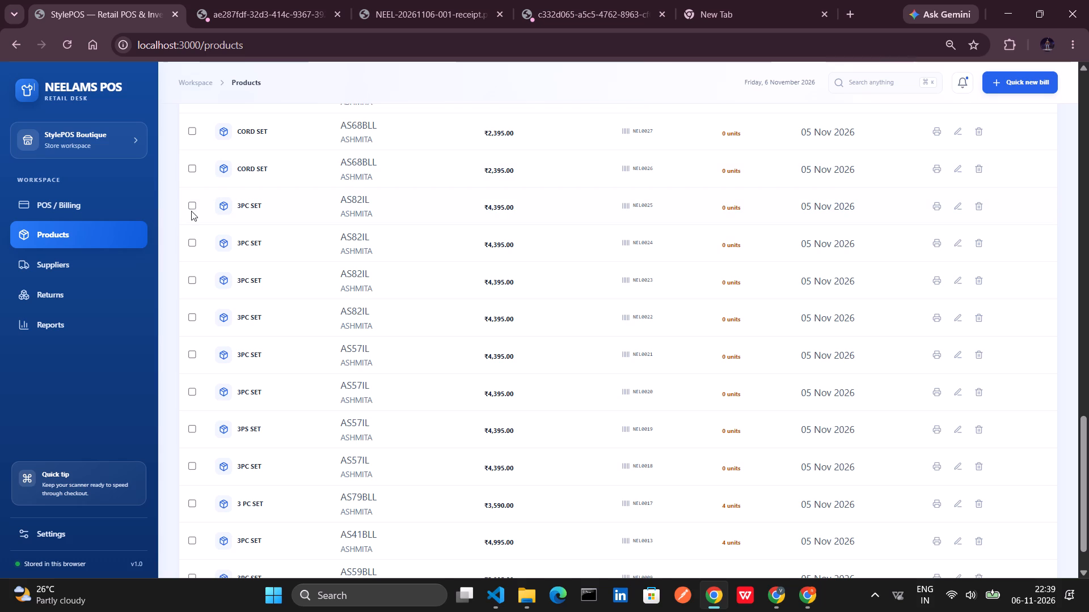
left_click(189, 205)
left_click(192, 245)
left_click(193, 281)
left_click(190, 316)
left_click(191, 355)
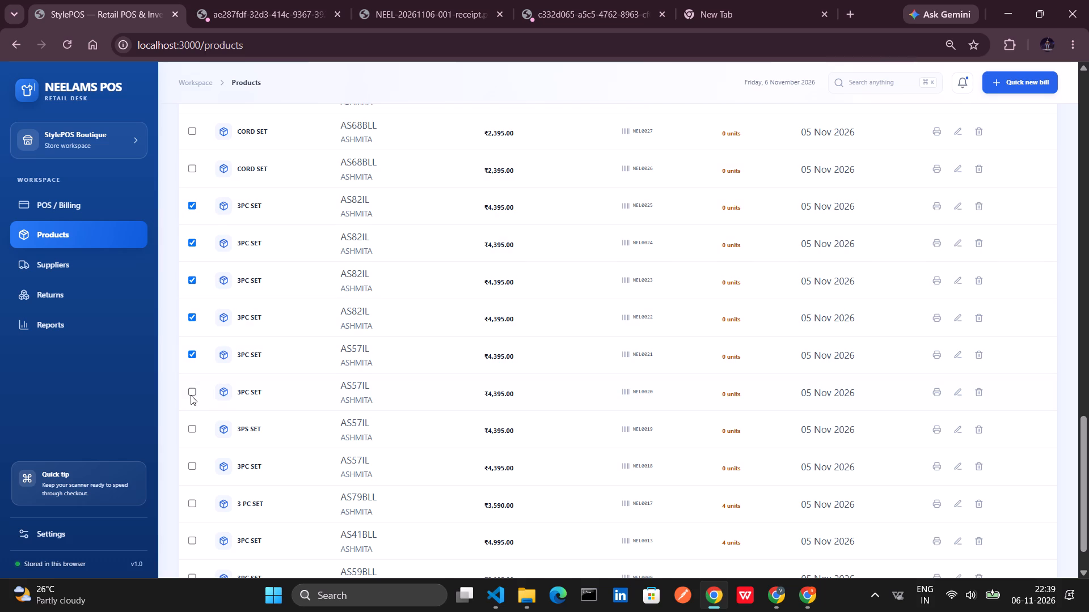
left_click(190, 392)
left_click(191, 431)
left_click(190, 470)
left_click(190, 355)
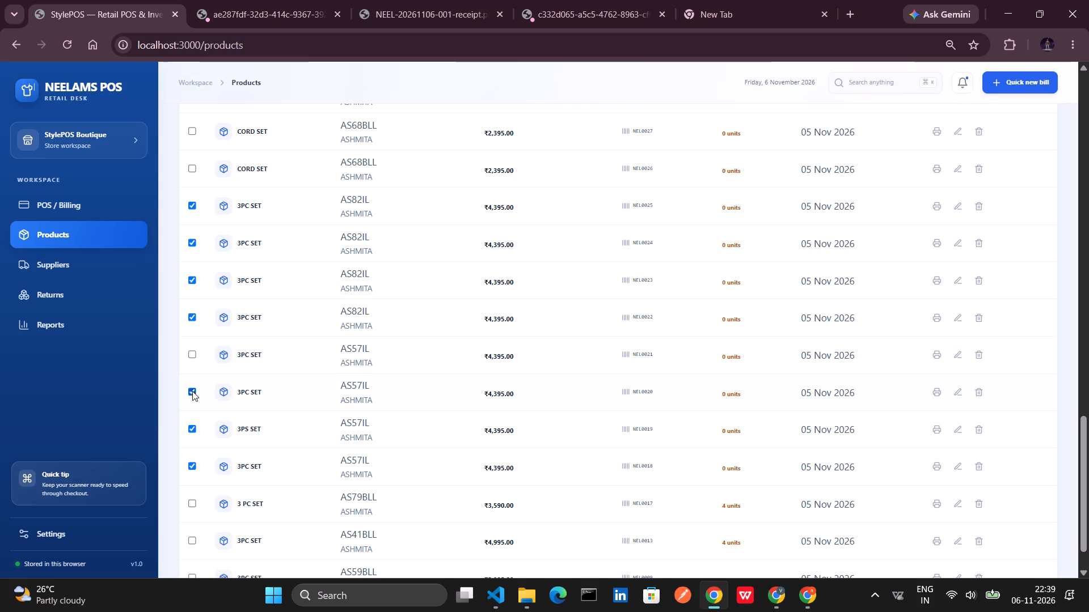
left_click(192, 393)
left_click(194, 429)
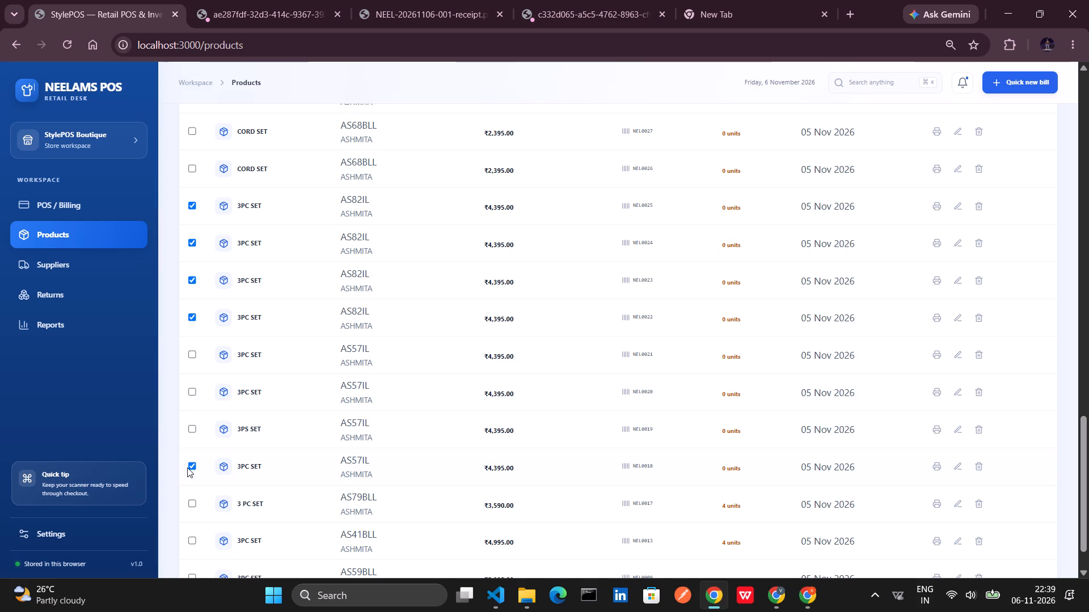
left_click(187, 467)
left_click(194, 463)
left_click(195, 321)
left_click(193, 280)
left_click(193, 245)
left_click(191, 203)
Set the current stock of the AS57IL 3PC SET with barcode NEL0021 to 4 units and save.
left_click(962, 358)
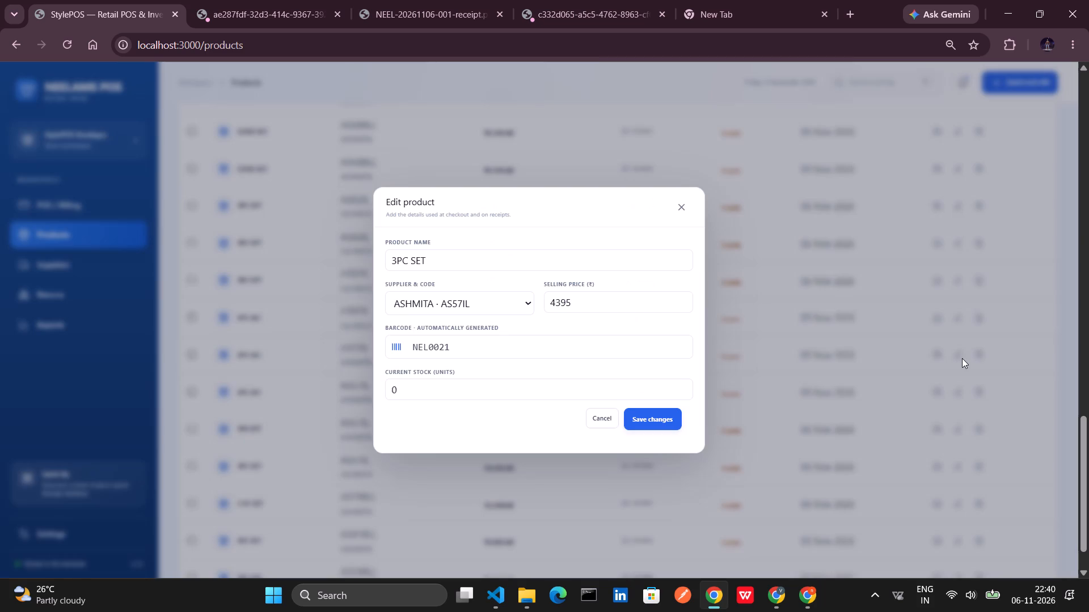
left_click(556, 396)
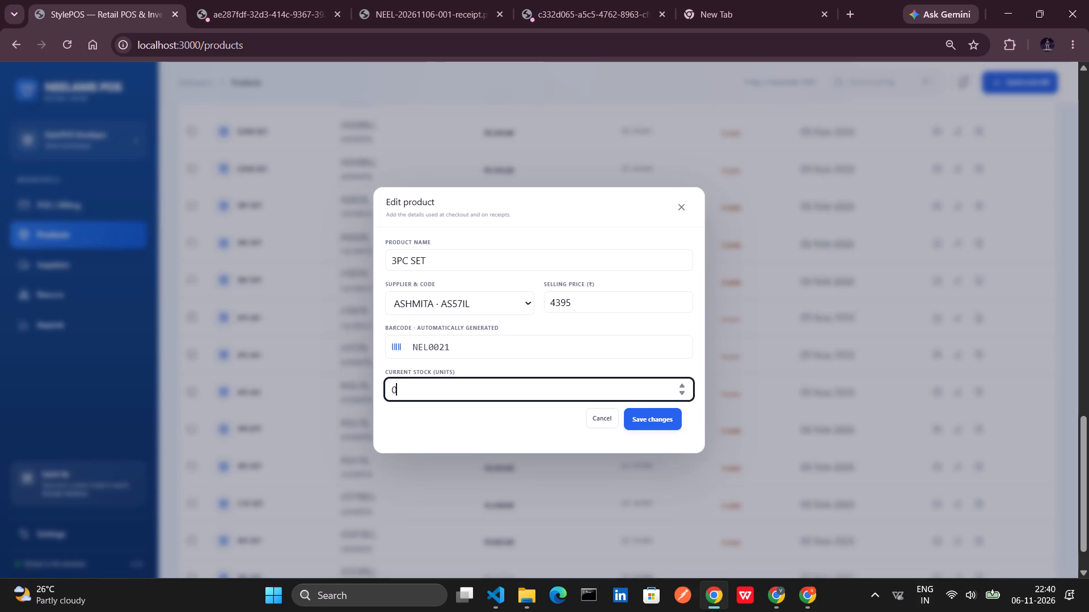
key("BackSpace")
key("4")
key("Return")
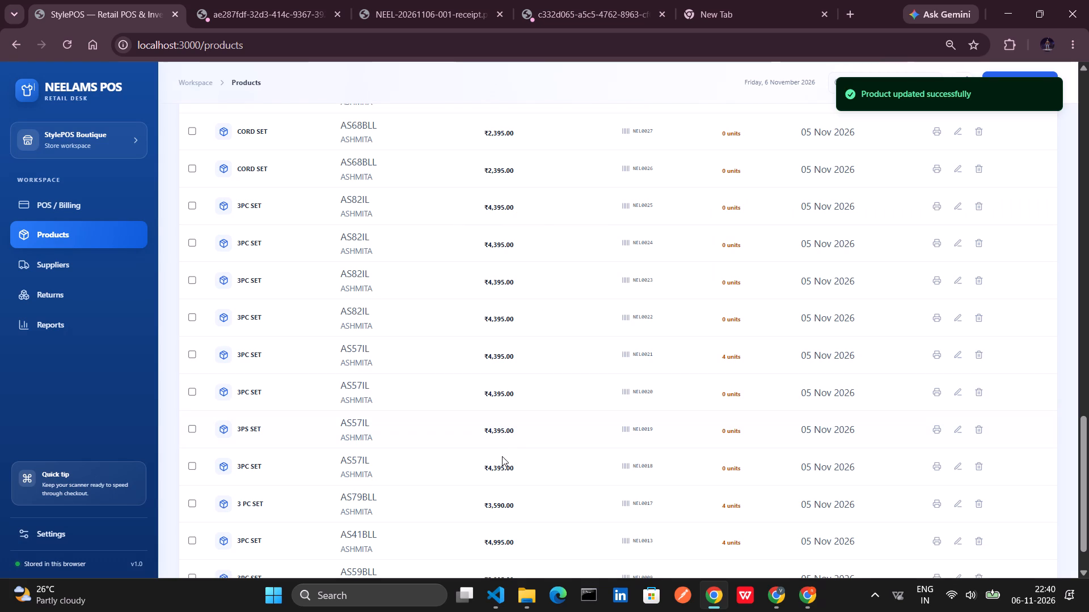
Delete the three duplicate AS57IL products with barcodes NEL0018, NEL0019 and NEL0020, keeping the AS79BLL product.
left_click(983, 469)
left_click(673, 351)
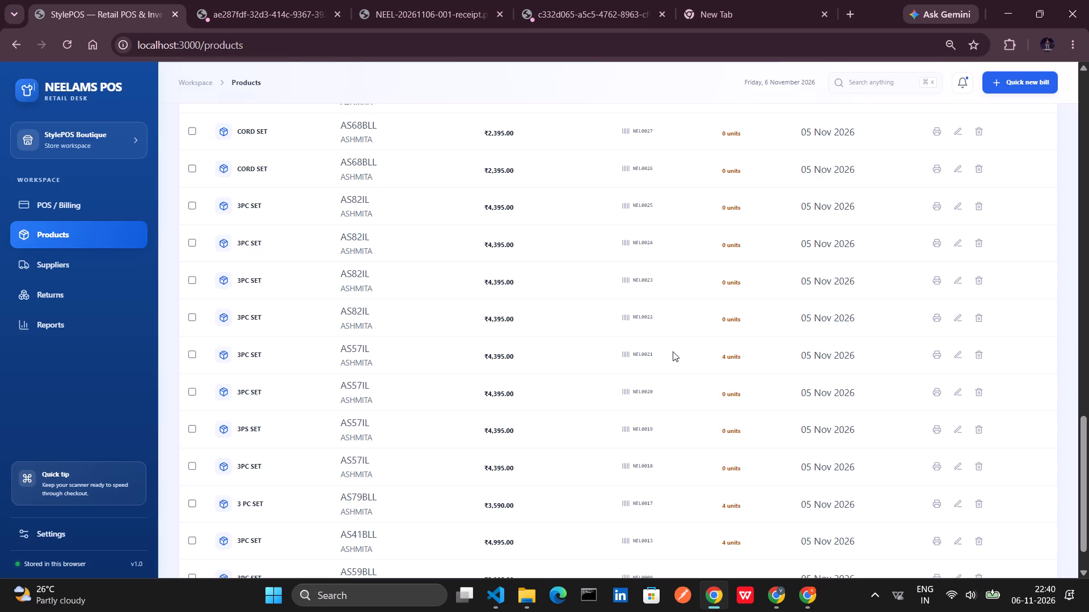
left_click(978, 463)
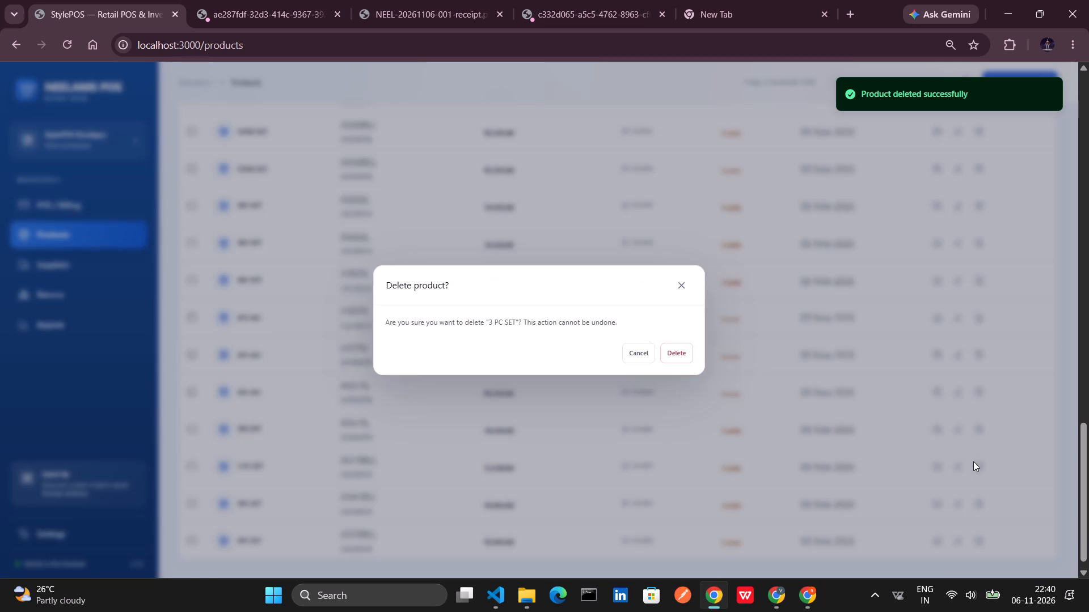
left_click(679, 285)
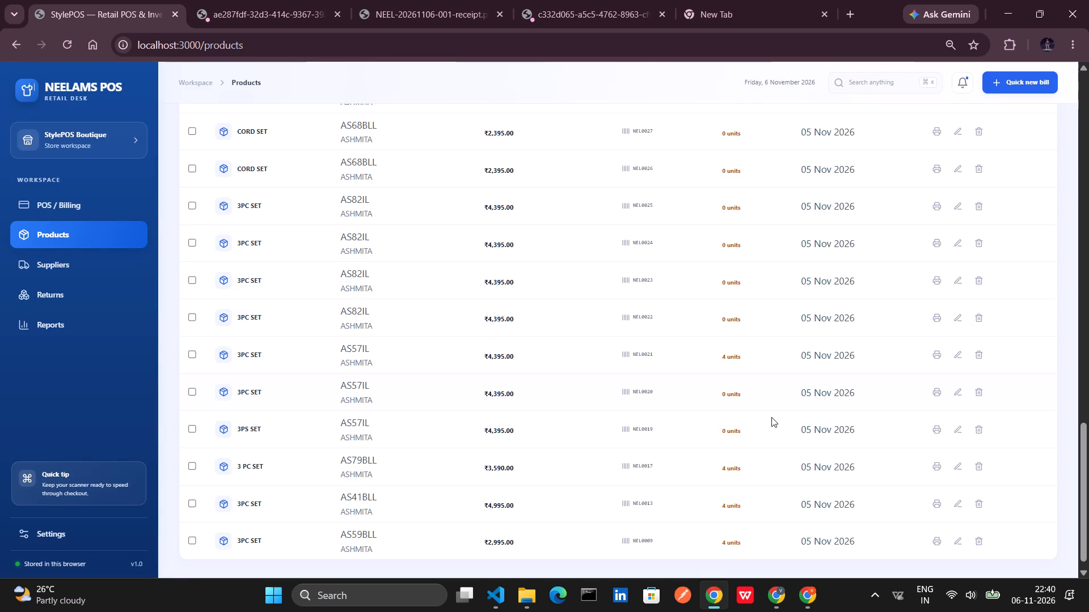
left_click(979, 428)
left_click(681, 361)
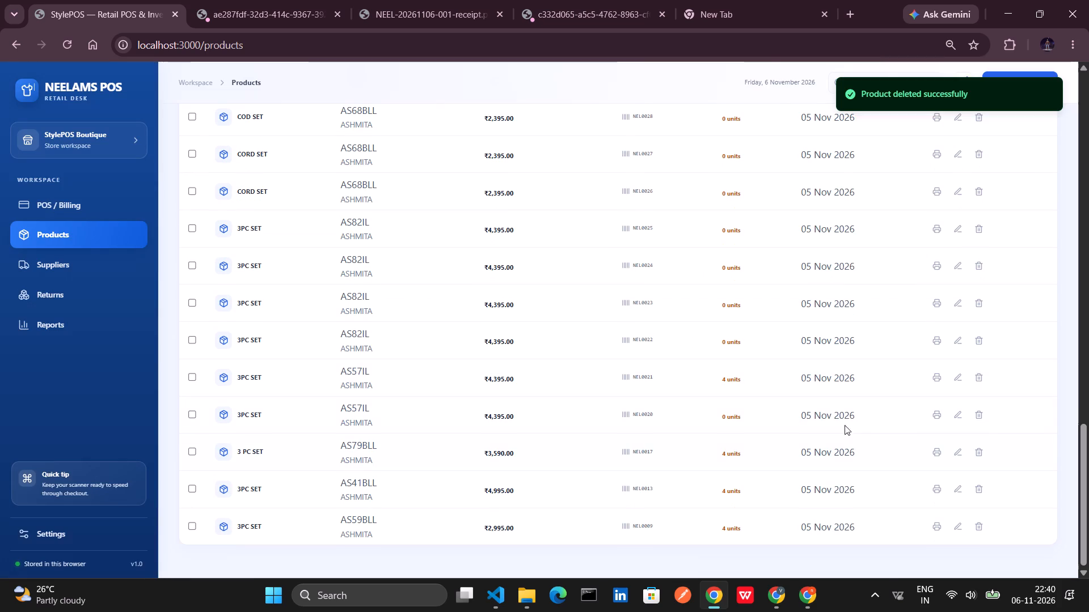
left_click(978, 413)
left_click(690, 354)
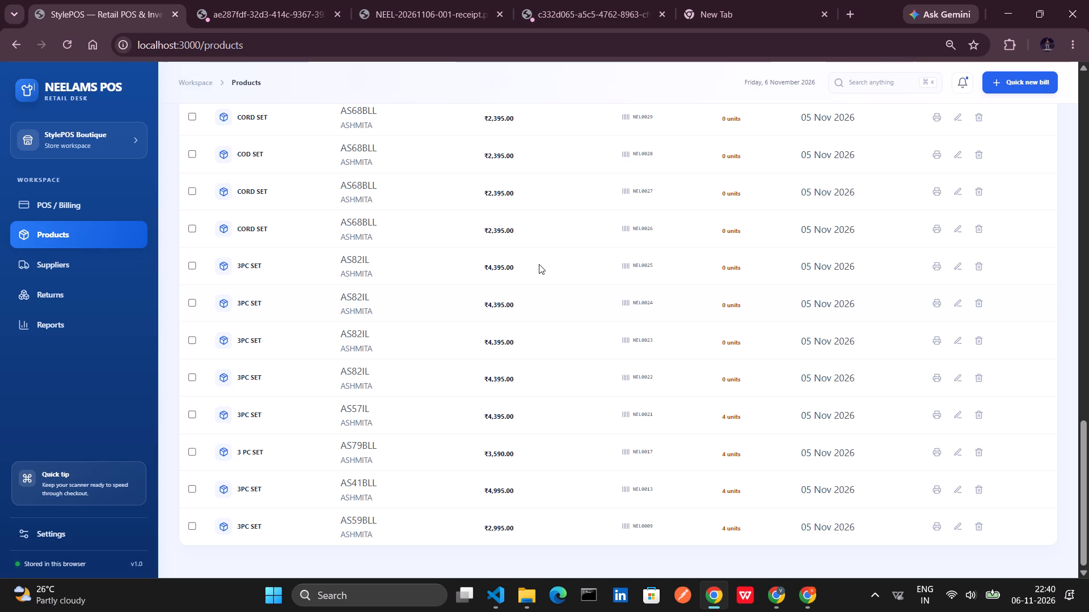
Set the current stock of the AS82IL 3PC SET with barcode NEL0025 to 4 units and save.
left_click(963, 264)
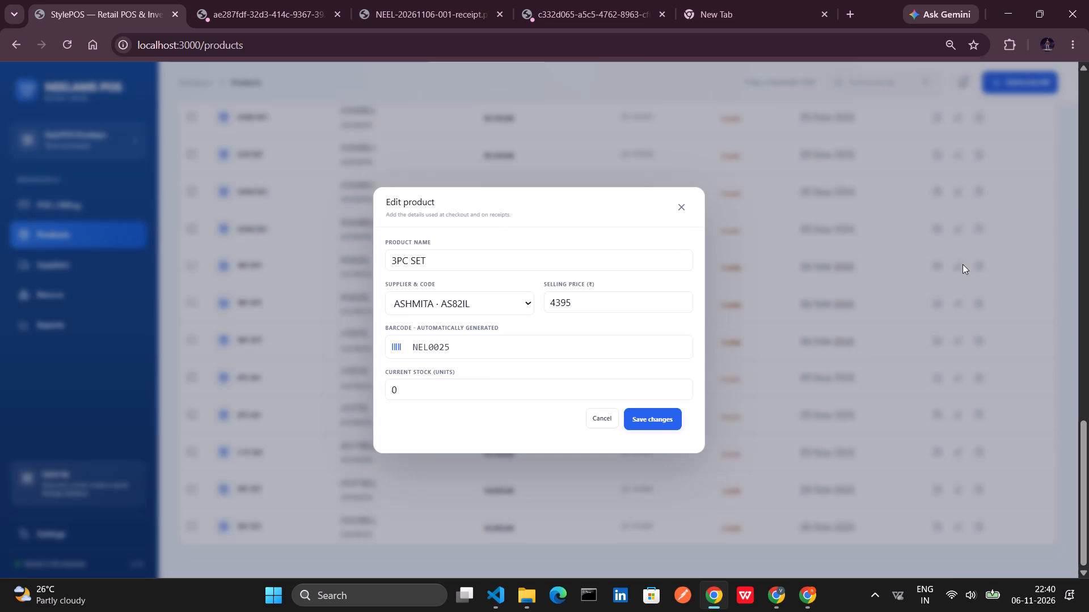
left_click(493, 392)
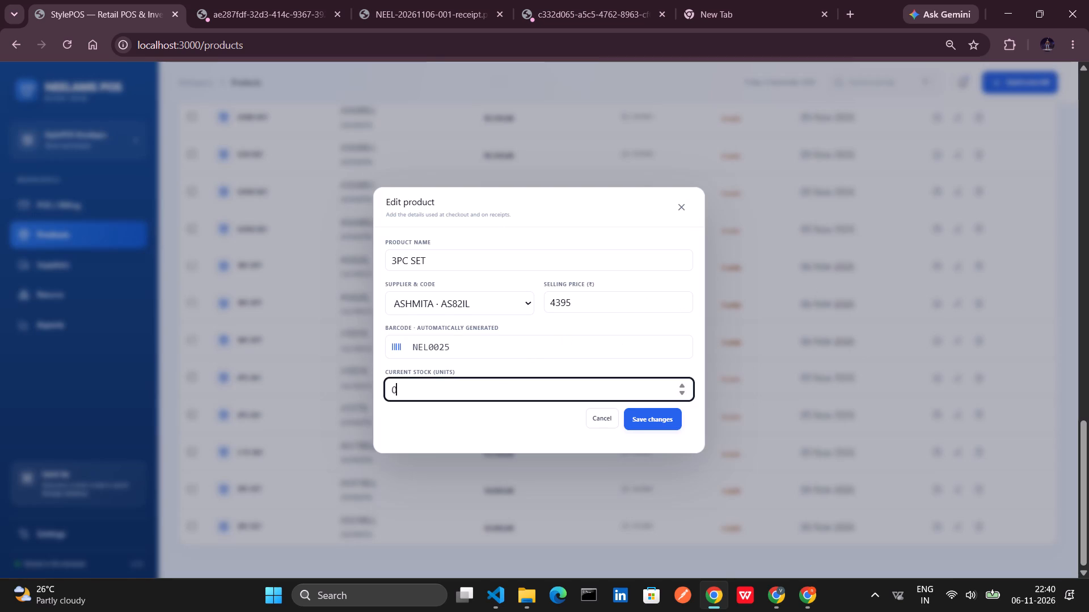
key("BackSpace")
key("4")
left_click(655, 415)
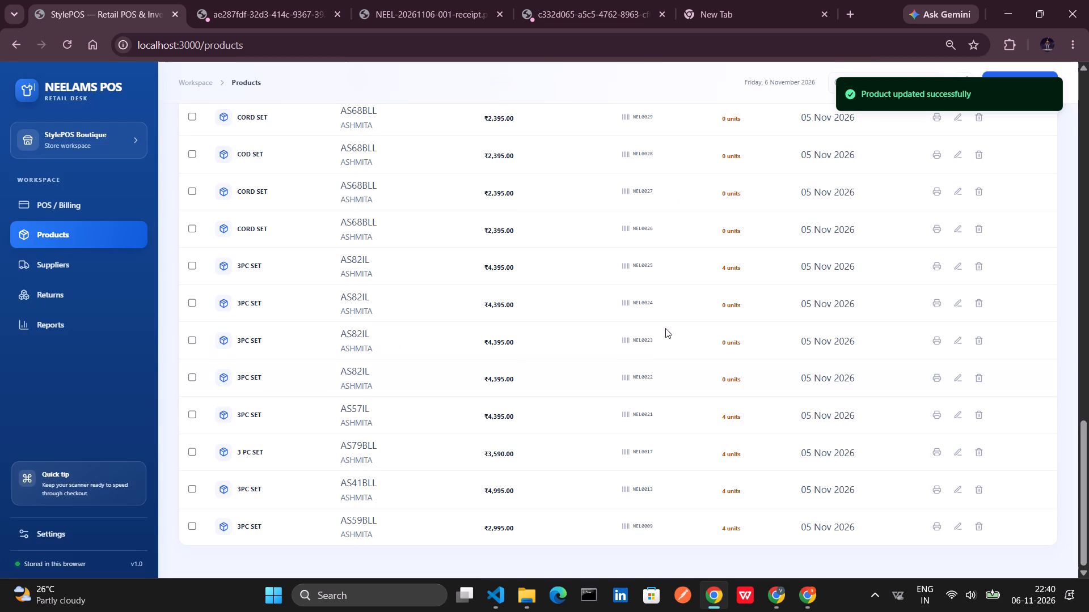
Delete the three duplicate AS82IL 3PC SET products with barcodes NEL0024, NEL0023 and NEL0022.
left_click(982, 298)
left_click(673, 350)
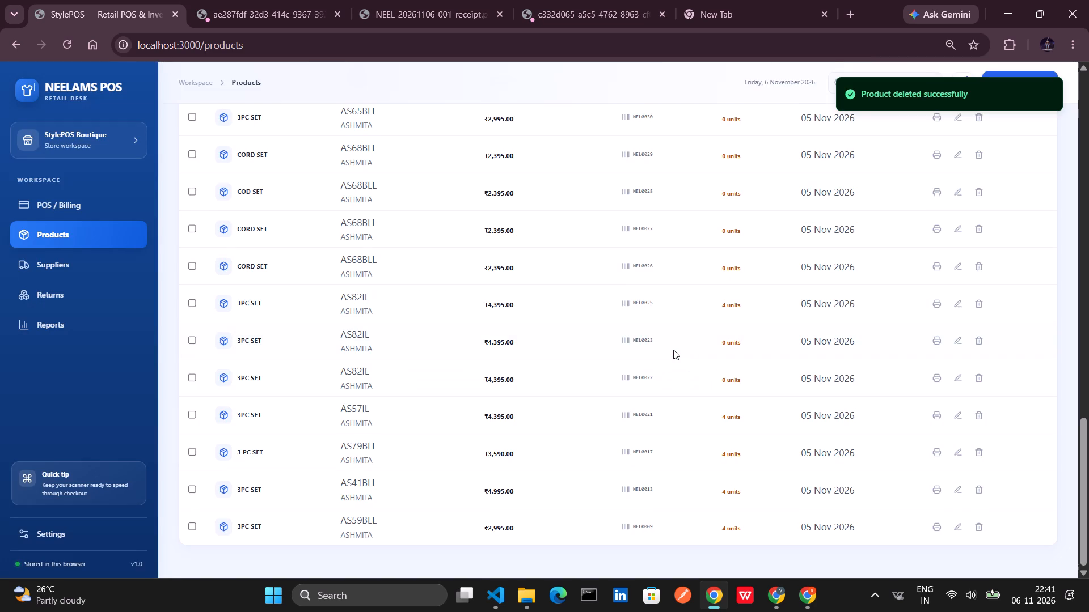
left_click(983, 338)
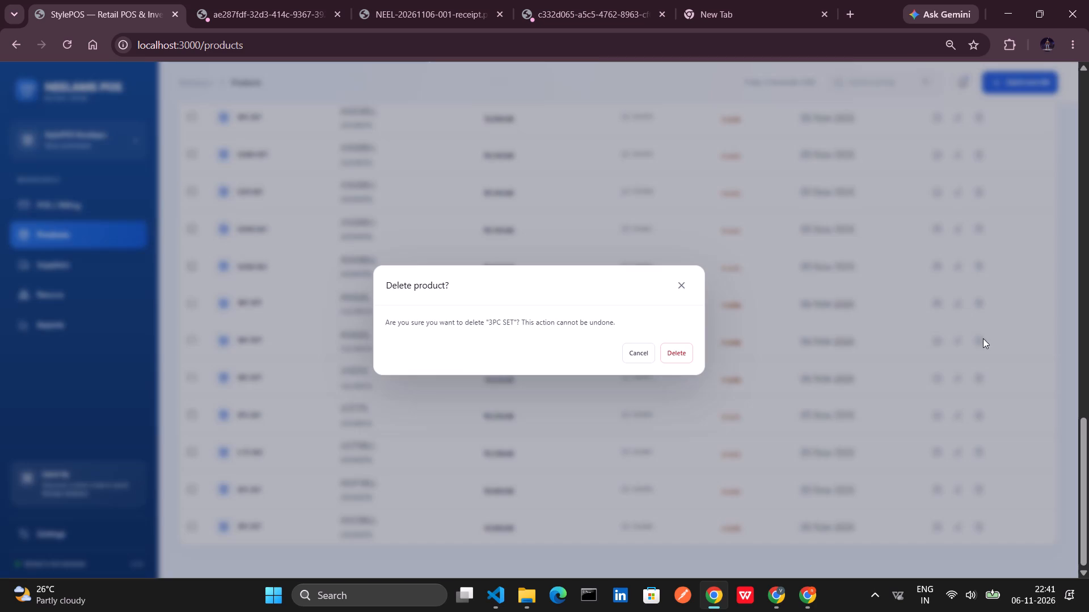
left_click(677, 357)
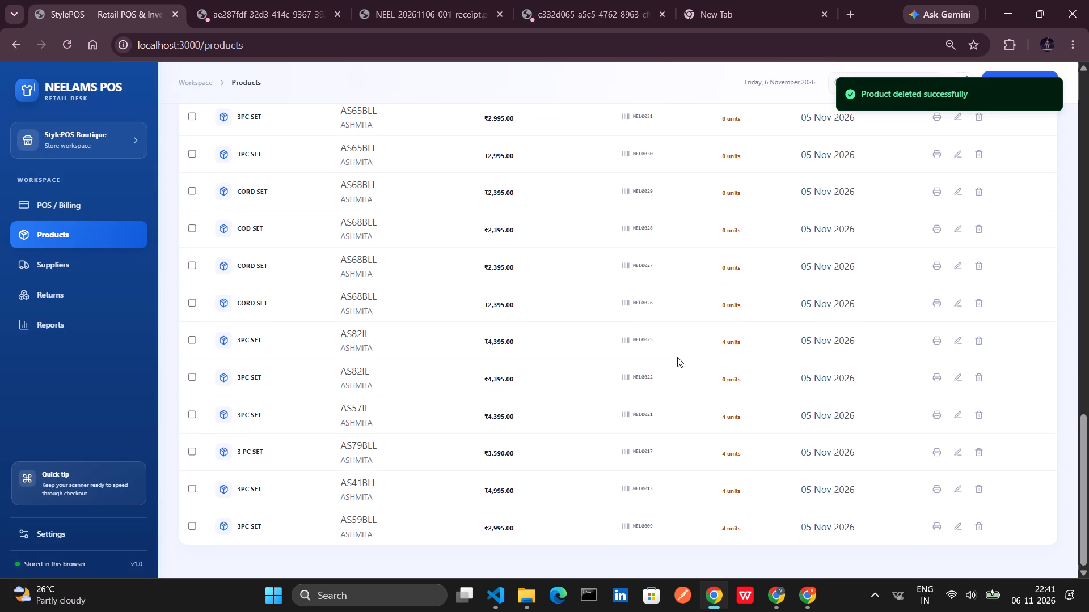
left_click(978, 373)
left_click(678, 356)
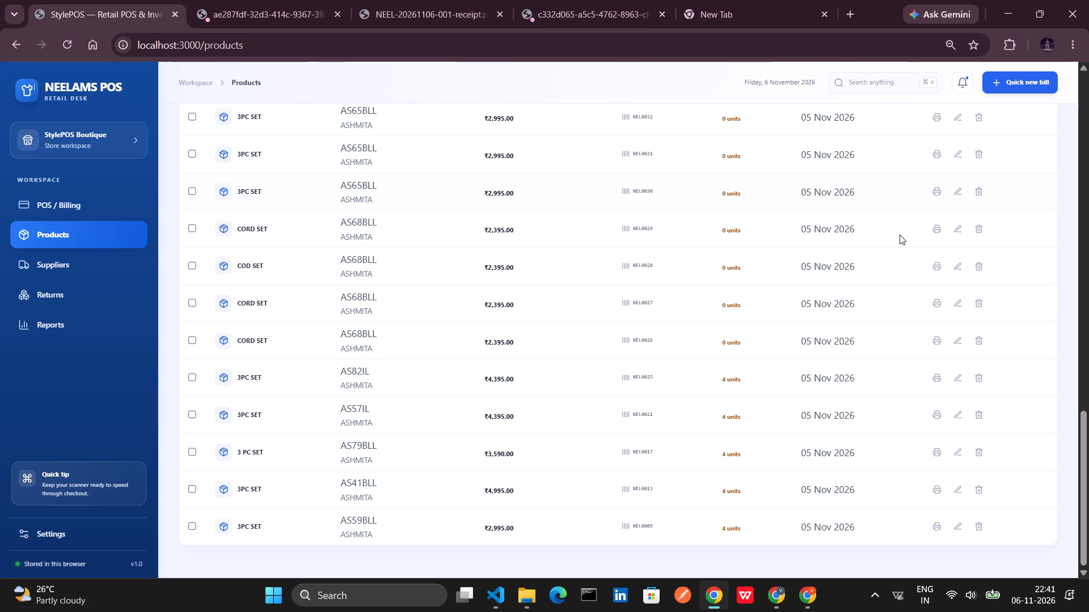
Set the current stock of the AS68BLL CORD SET with barcode NEL0029 to 4 units and save.
left_click(951, 228)
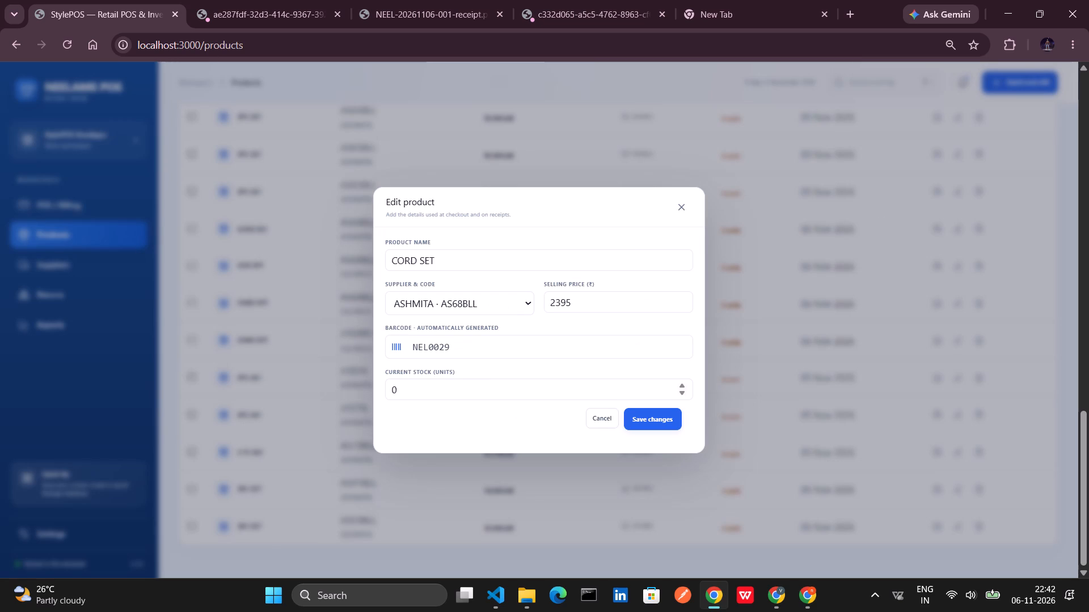
left_click(431, 385)
key("BackSpace")
key("4")
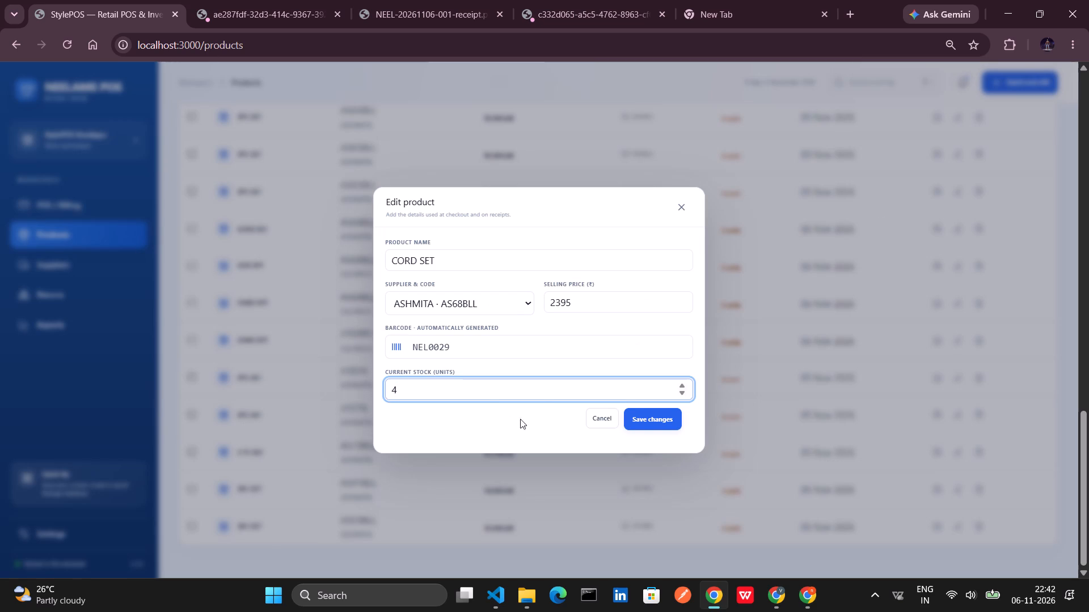
left_click(652, 420)
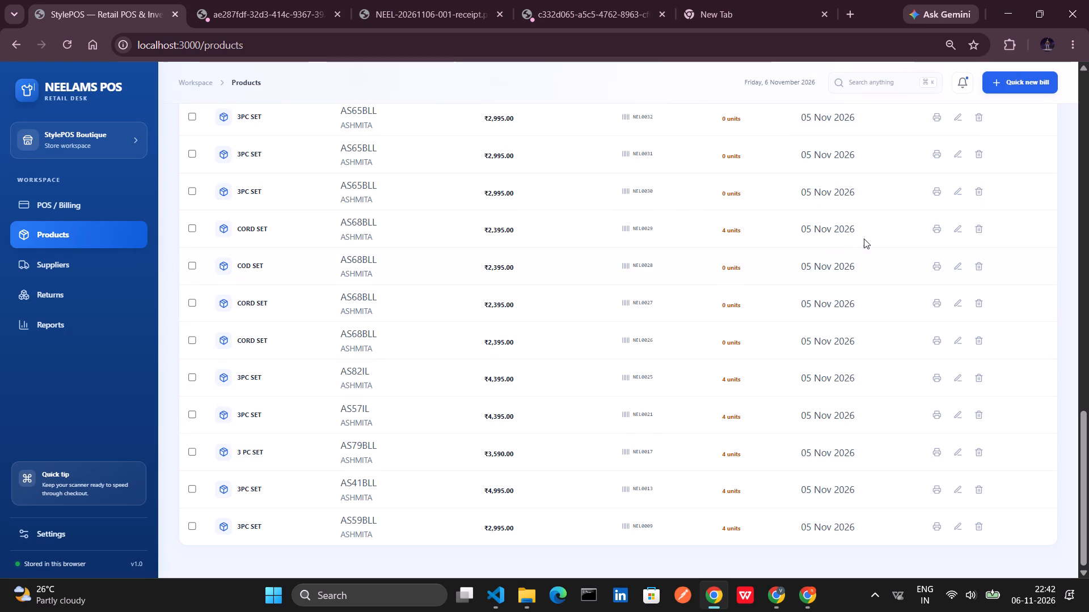
Delete the three duplicate AS68BLL products with barcodes NEL0028, NEL0027 and NEL0026.
left_click(978, 266)
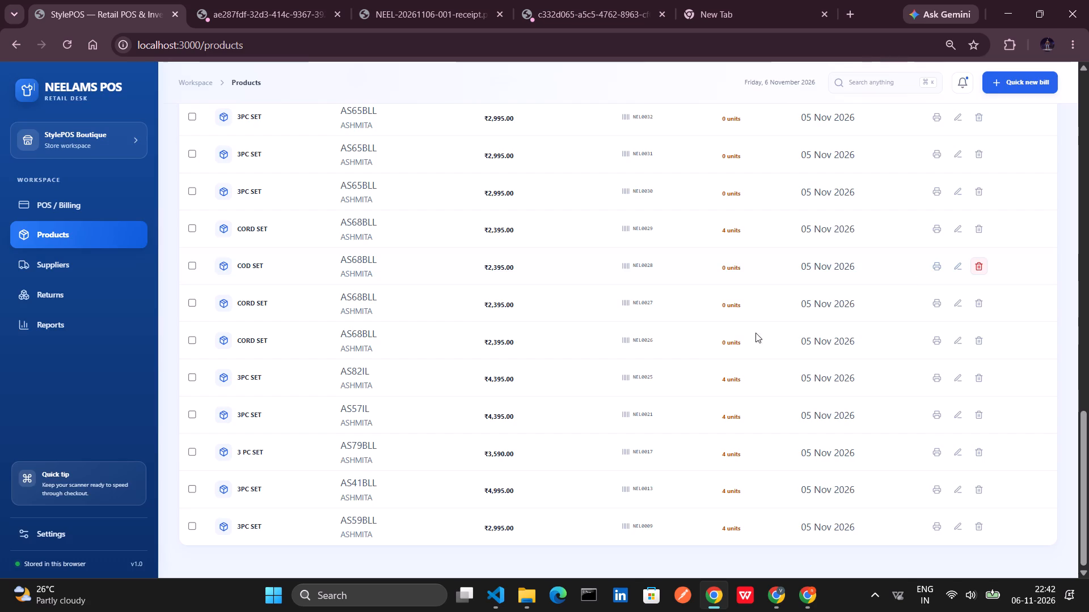
left_click(674, 353)
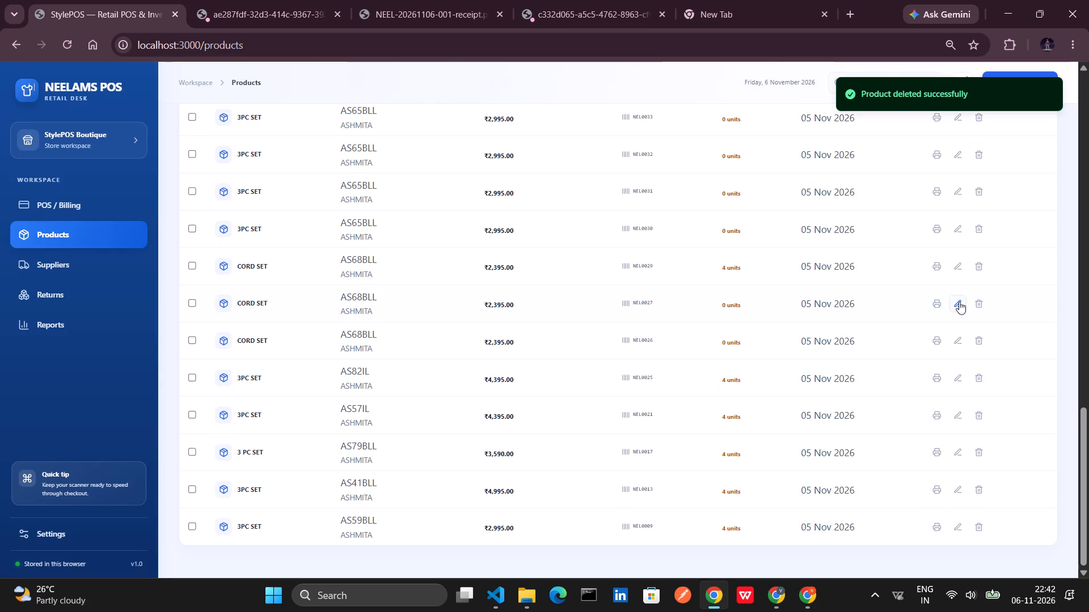
left_click(983, 301)
left_click(674, 352)
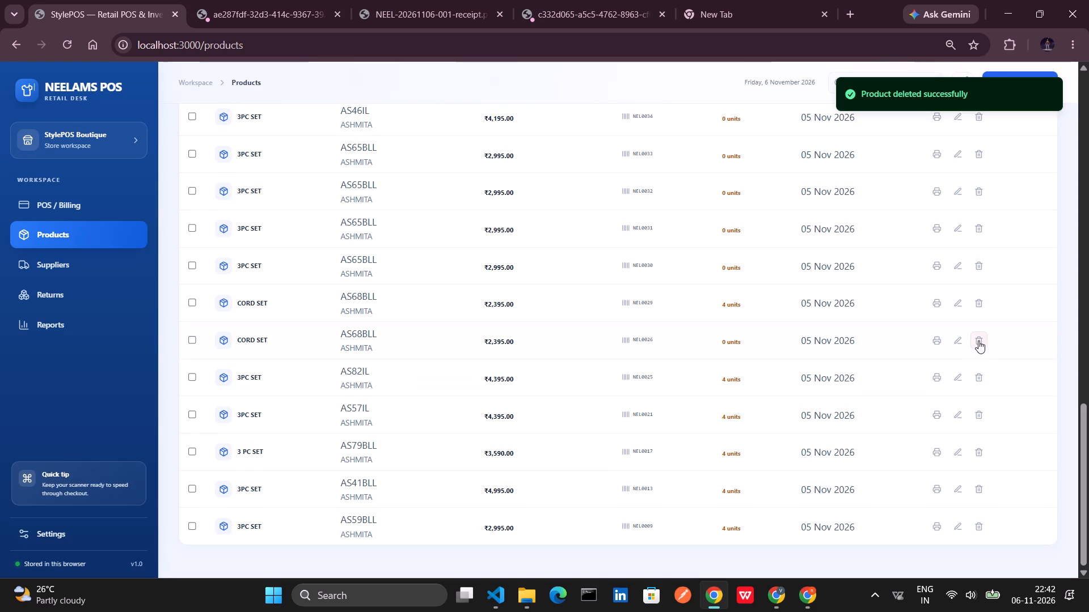
left_click(978, 341)
left_click(669, 359)
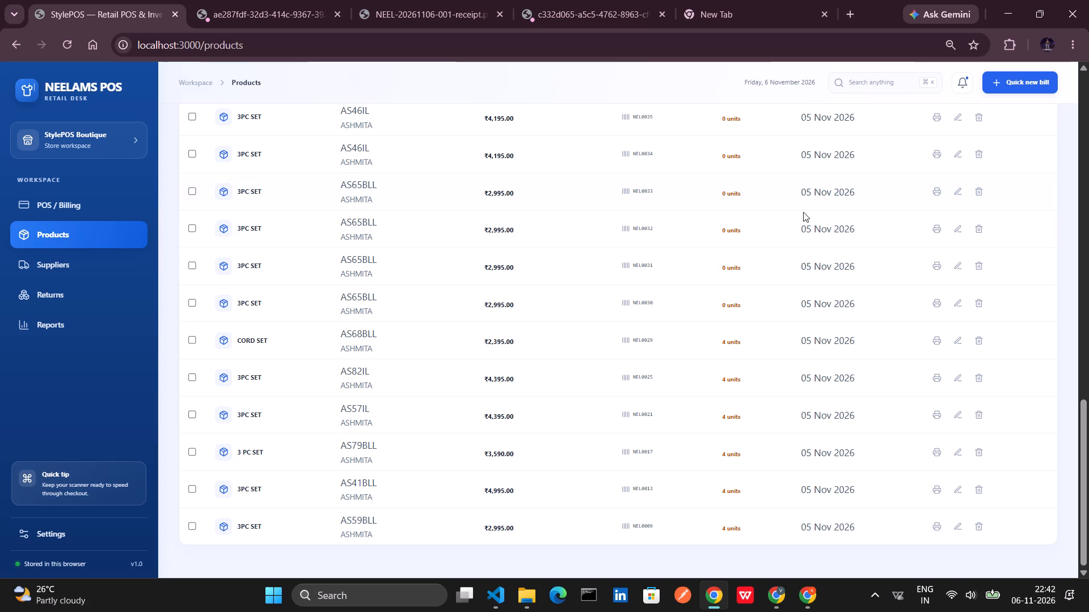
Set the current stock of the AS65BLL 3PC SET with barcode NEL0033 to 4 units and save.
left_click(960, 196)
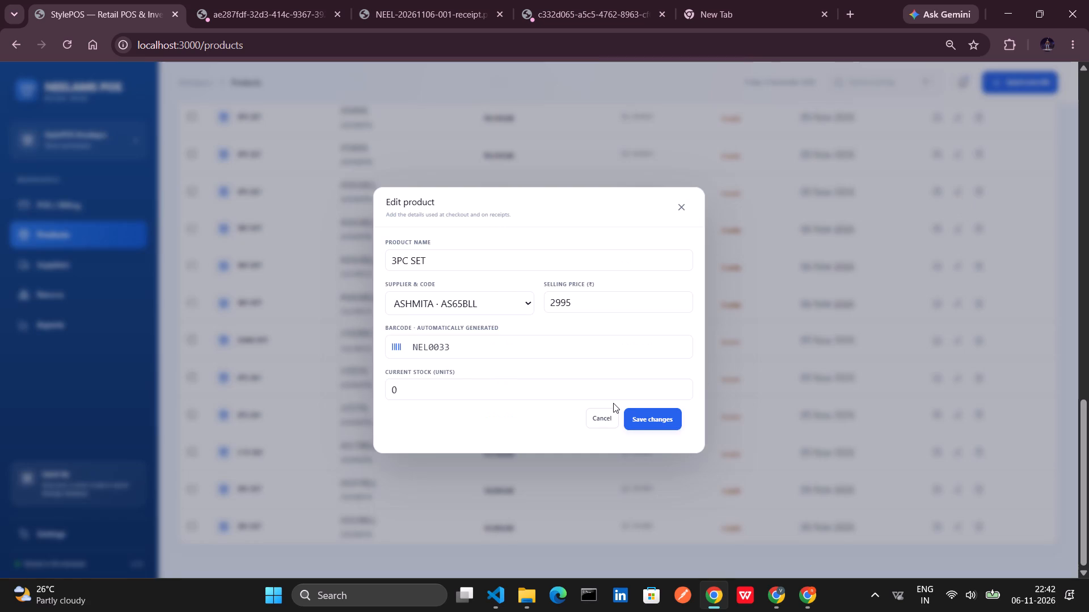
left_click(440, 378)
key("BackSpace")
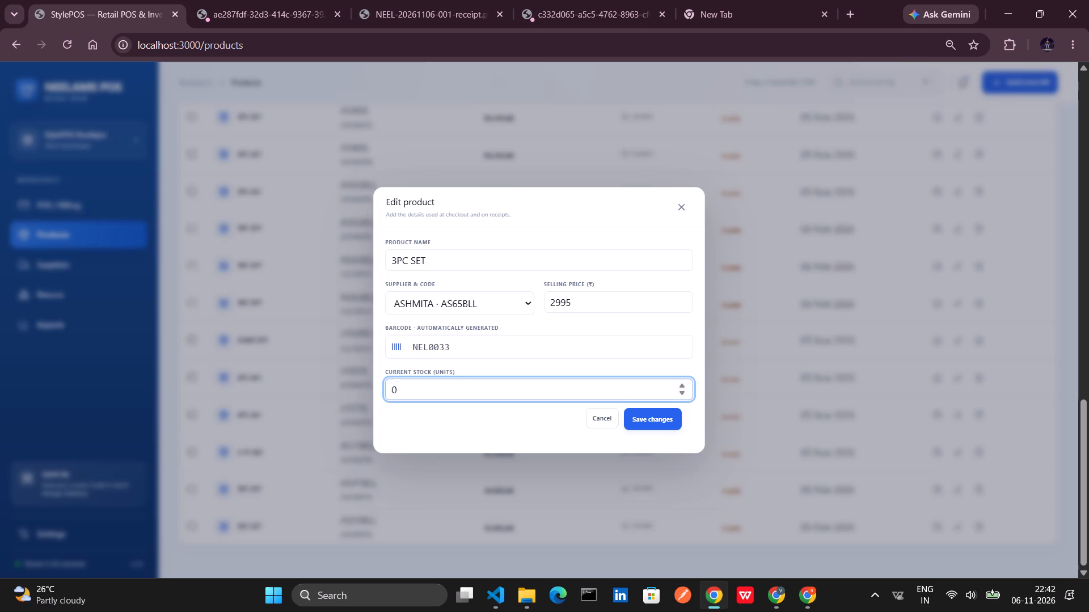
key("4")
key("Return")
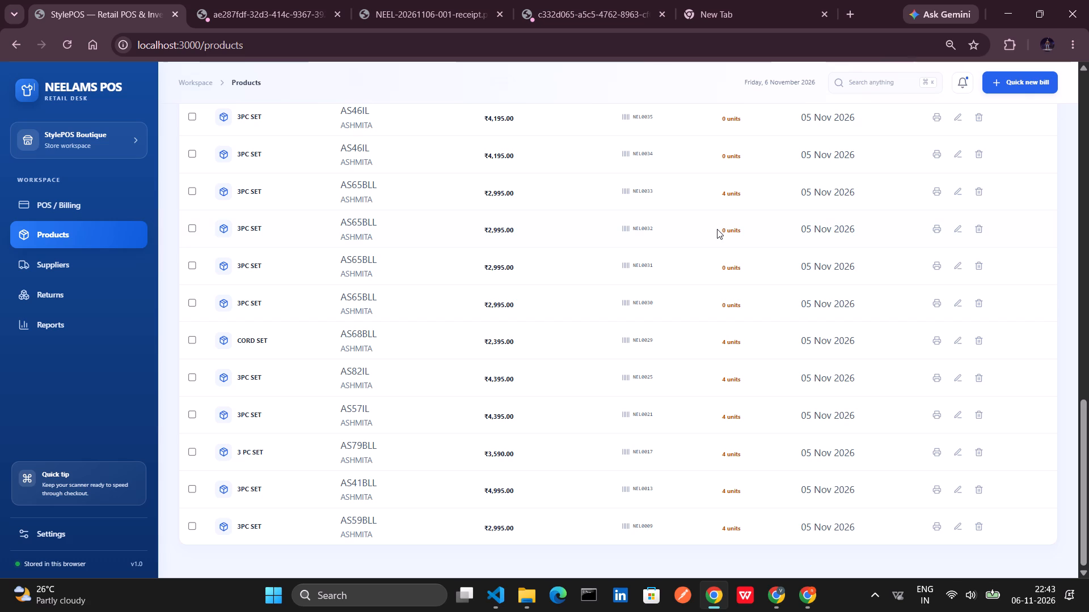
Delete the three duplicate AS65BLL 3PC SET products with barcodes NEL0032, NEL0031 and NEL0030.
left_click(976, 231)
left_click(681, 347)
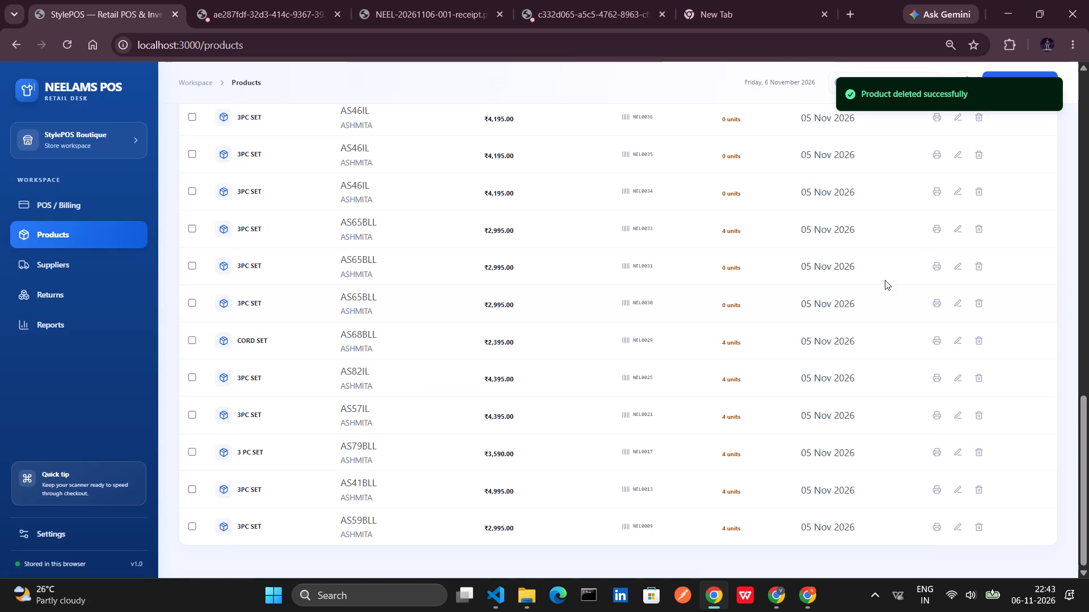
left_click(979, 269)
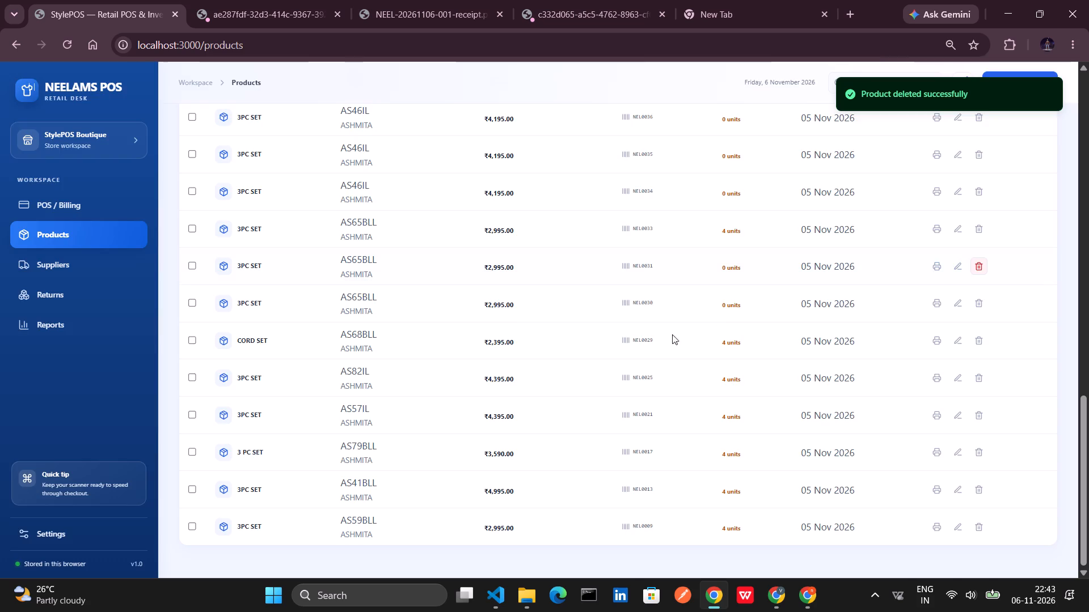
left_click(657, 355)
left_click(669, 355)
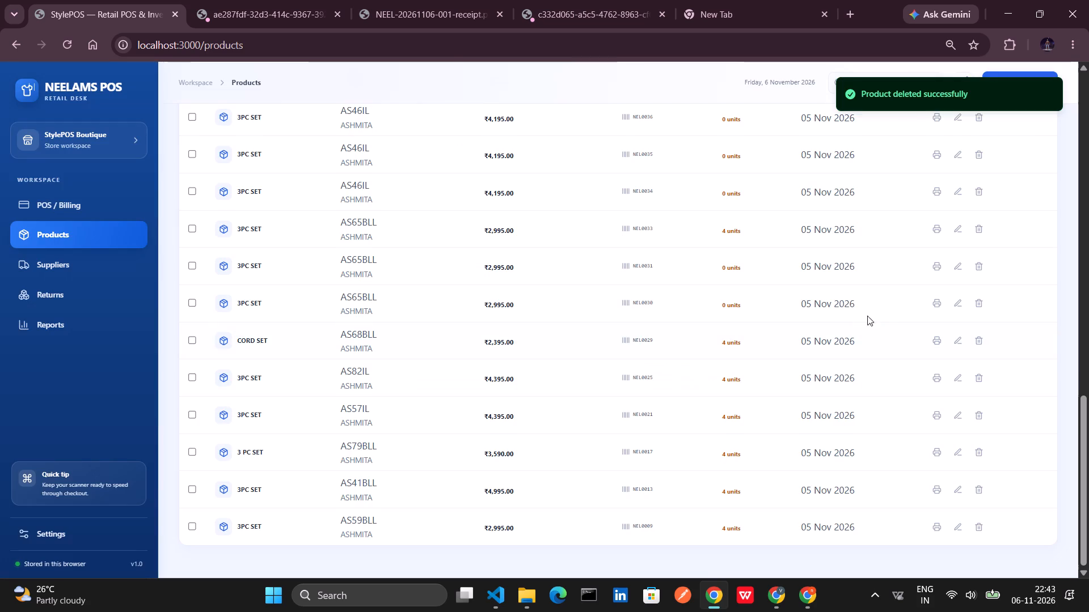
left_click(974, 300)
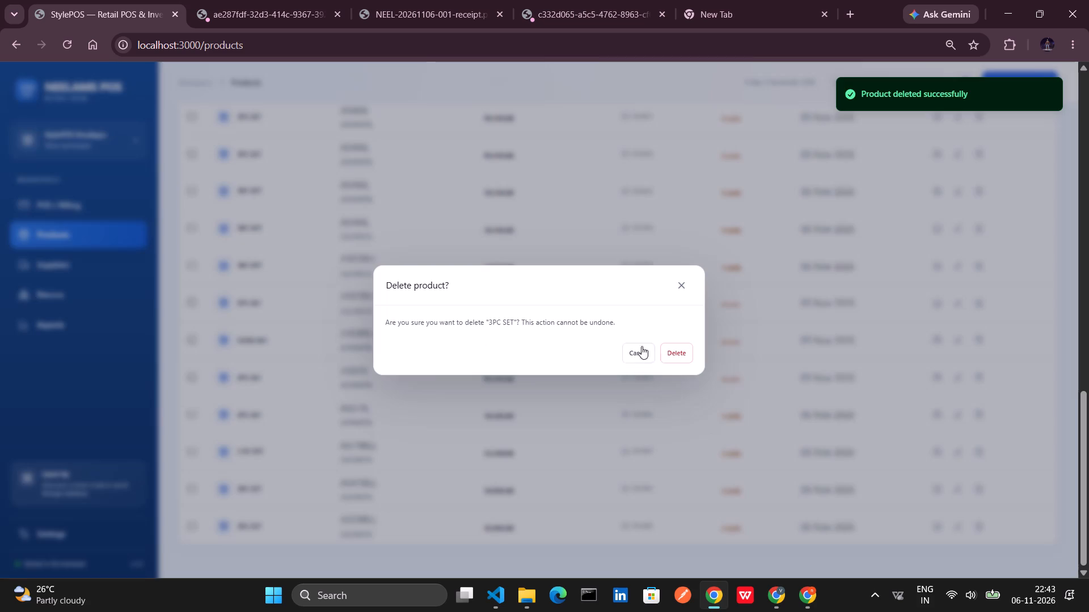
left_click(673, 354)
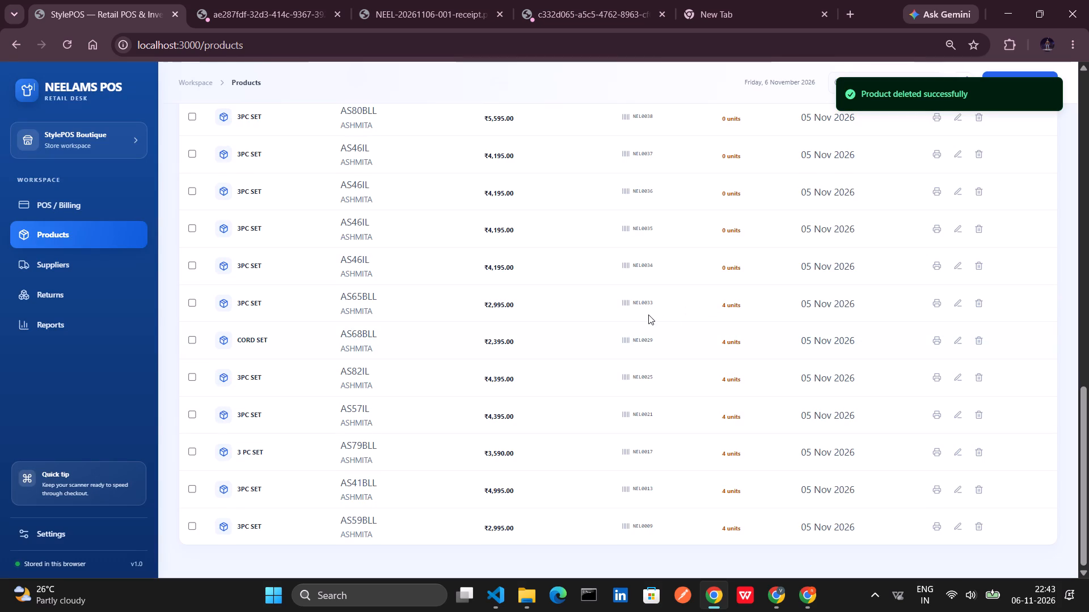
Set the current stock of the AS41IL SAREE with barcode NEL0057 to 1 unit and save.
scroll(649, 321, "up", 10)
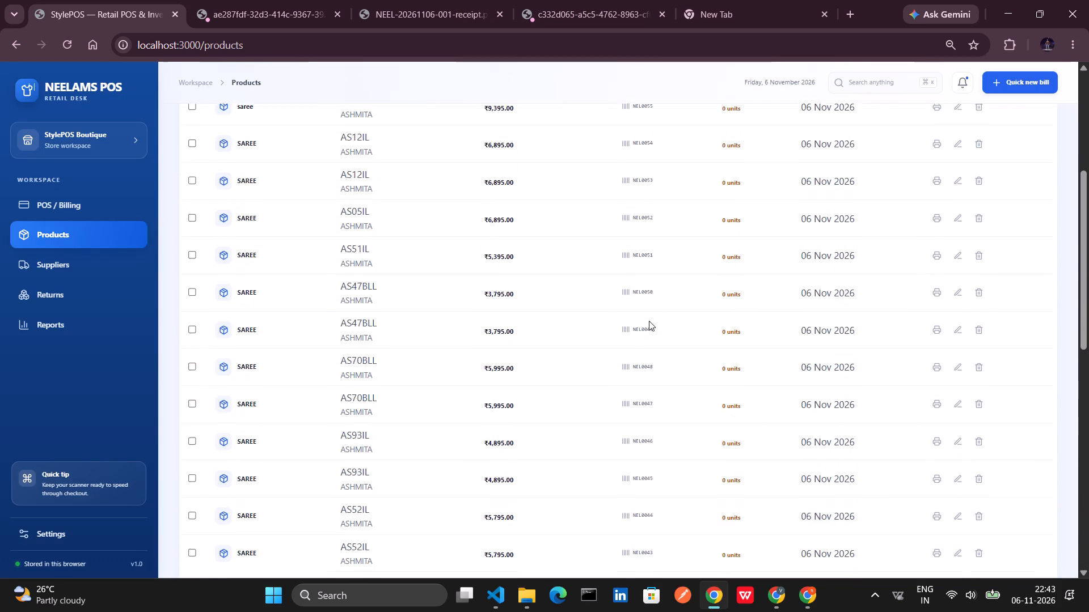
scroll(649, 321, "up", 6)
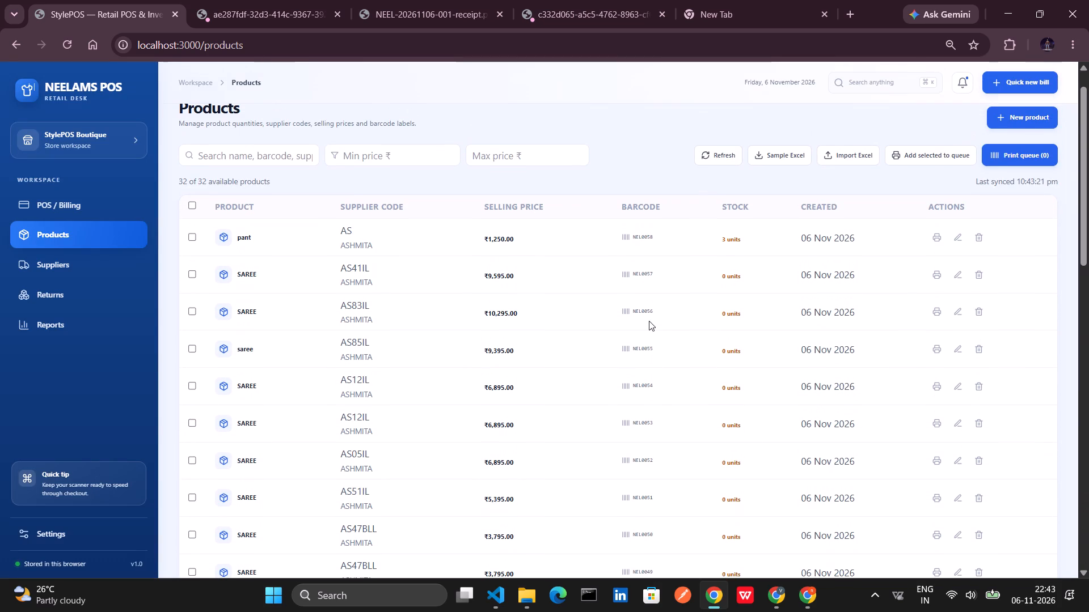
scroll(649, 321, "down", 5)
scroll(649, 321, "up", 1)
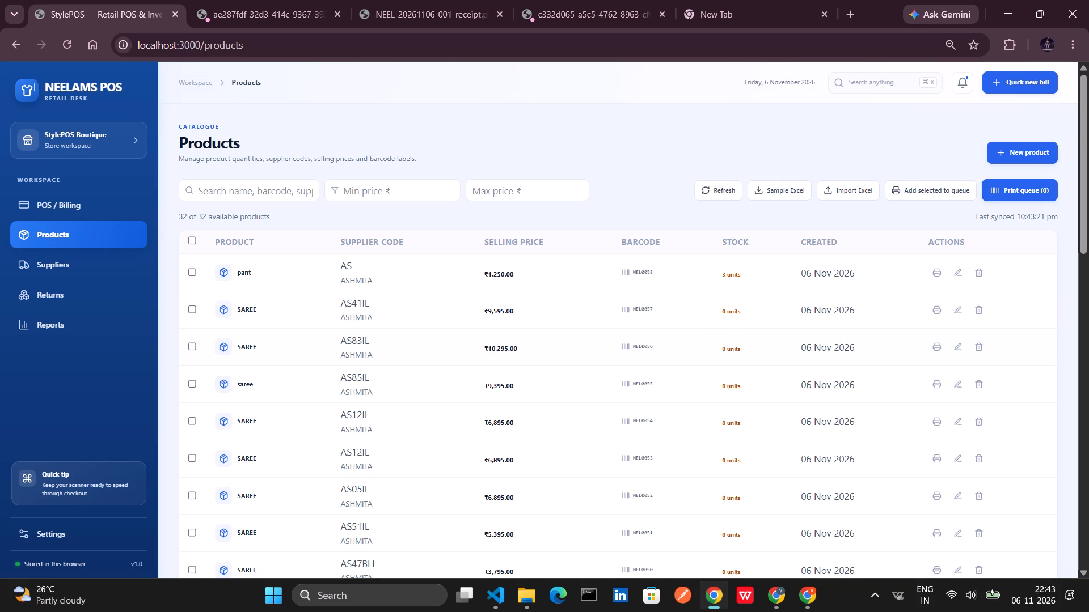
left_click(960, 312)
left_click(410, 389)
key("BackSpace")
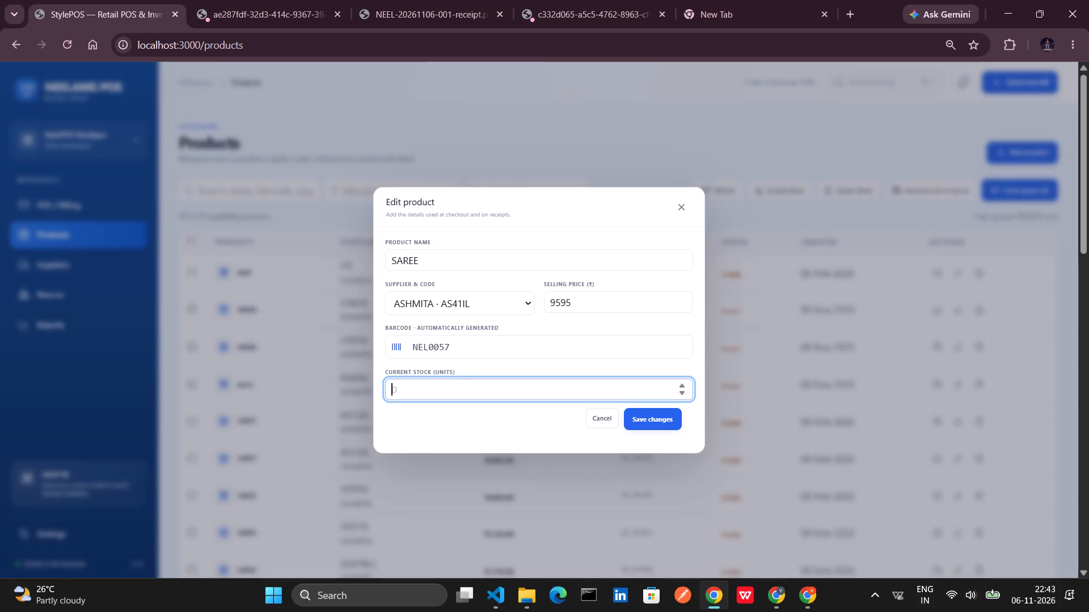
key("1")
key("Return")
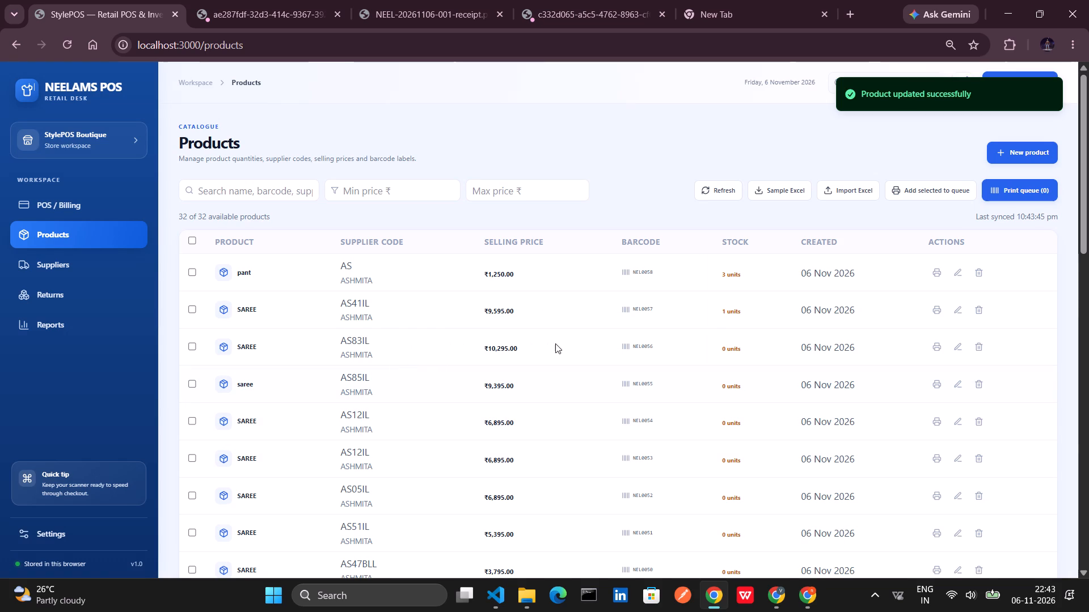
Set the current stock of the AS83IL SAREE with barcode NEL0056 to 1 unit and save.
left_click(962, 352)
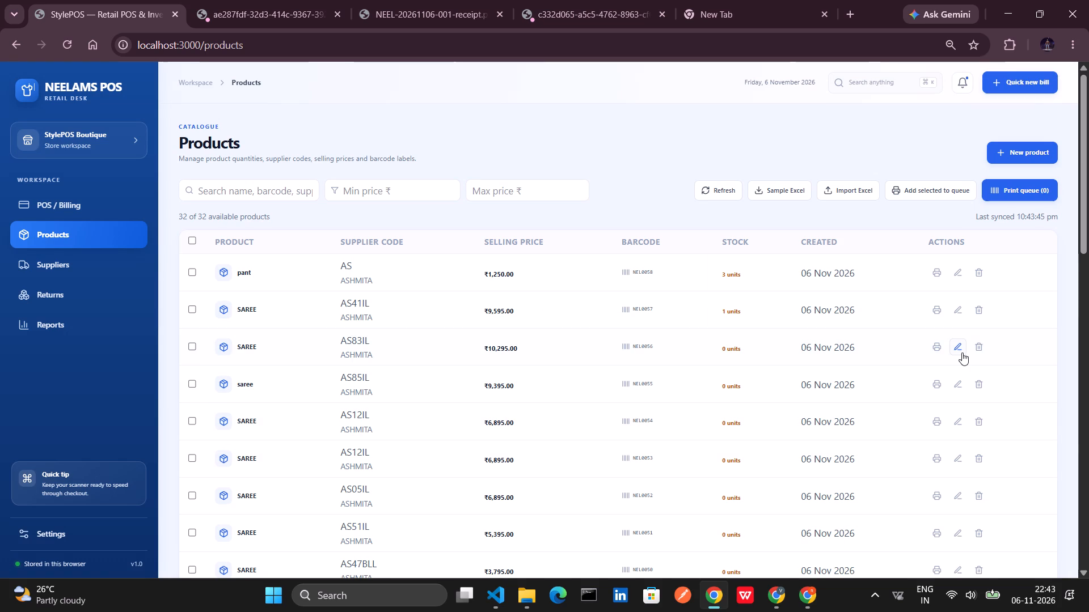
left_click(453, 387)
key("BackSpace")
key("1")
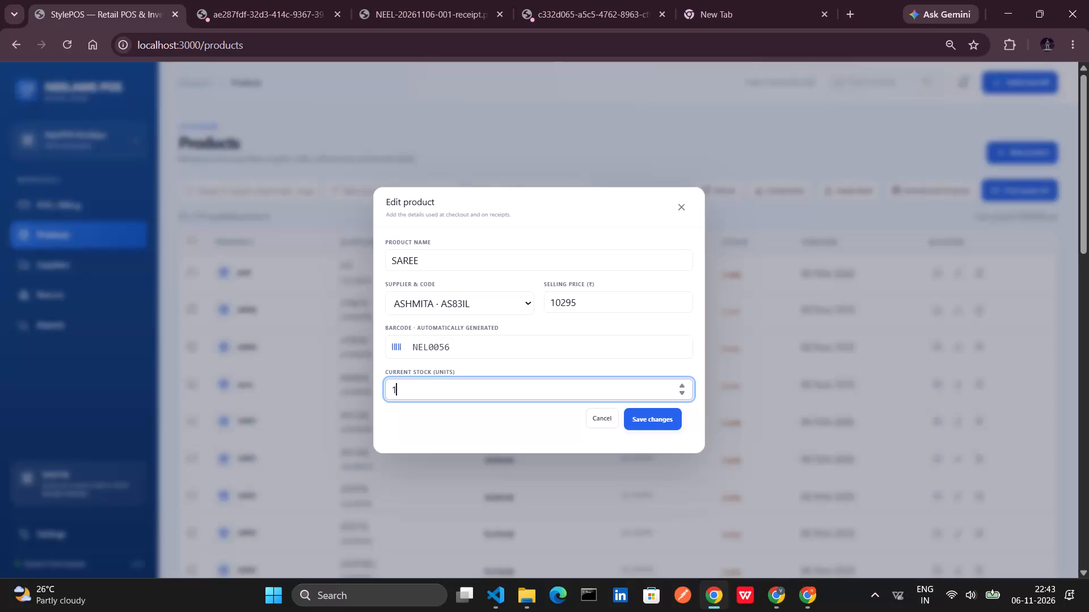
key("Return")
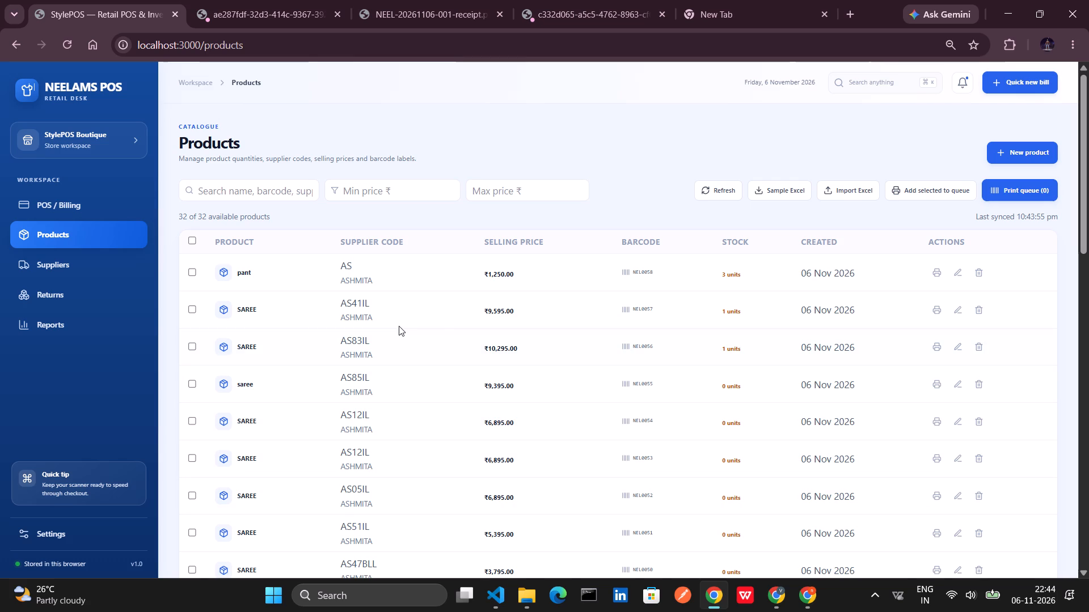
Set the current stock of the pant product with barcode NEL0058 to 0 units and save.
left_click(952, 271)
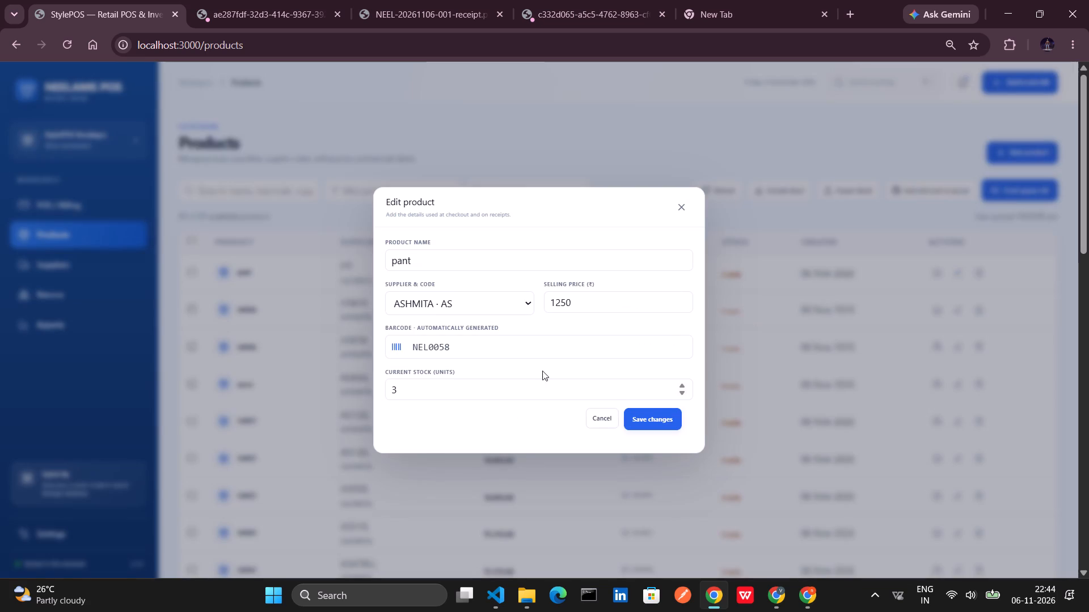
left_click(482, 390)
key("BackSpace")
key("0")
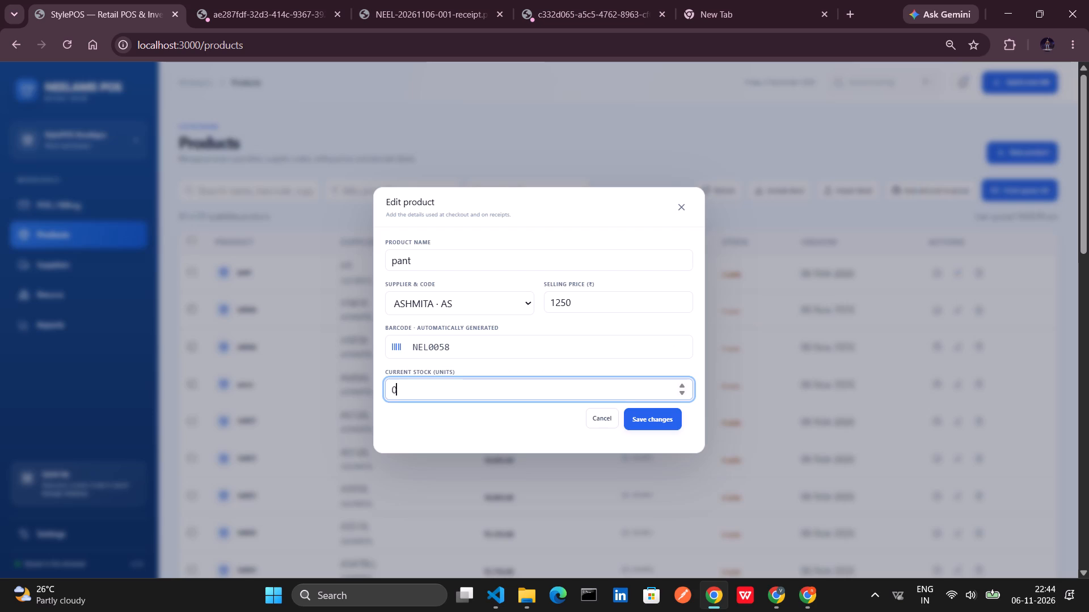
left_click(648, 417)
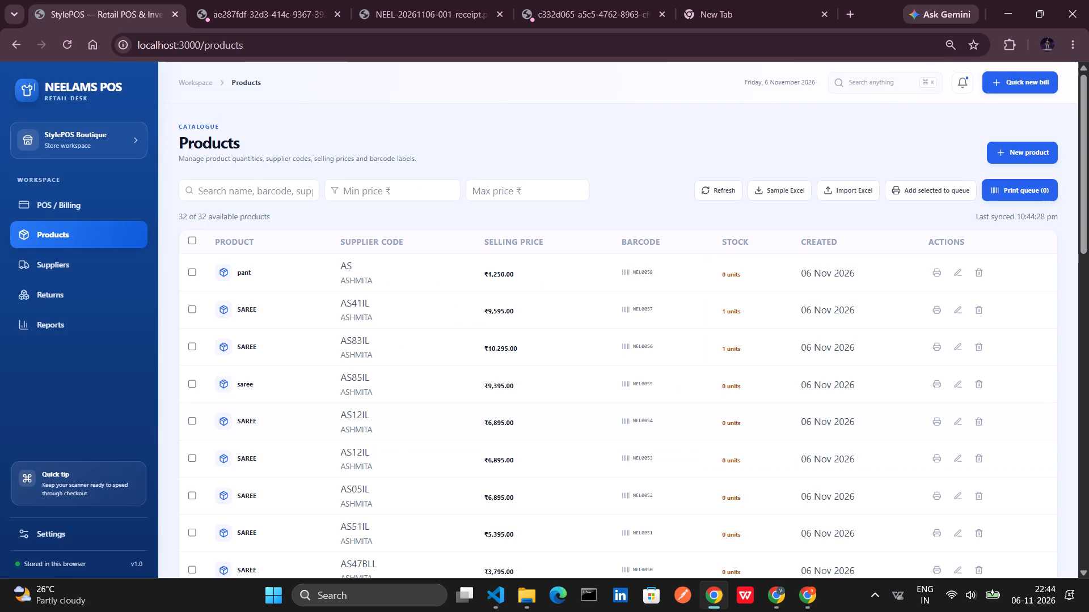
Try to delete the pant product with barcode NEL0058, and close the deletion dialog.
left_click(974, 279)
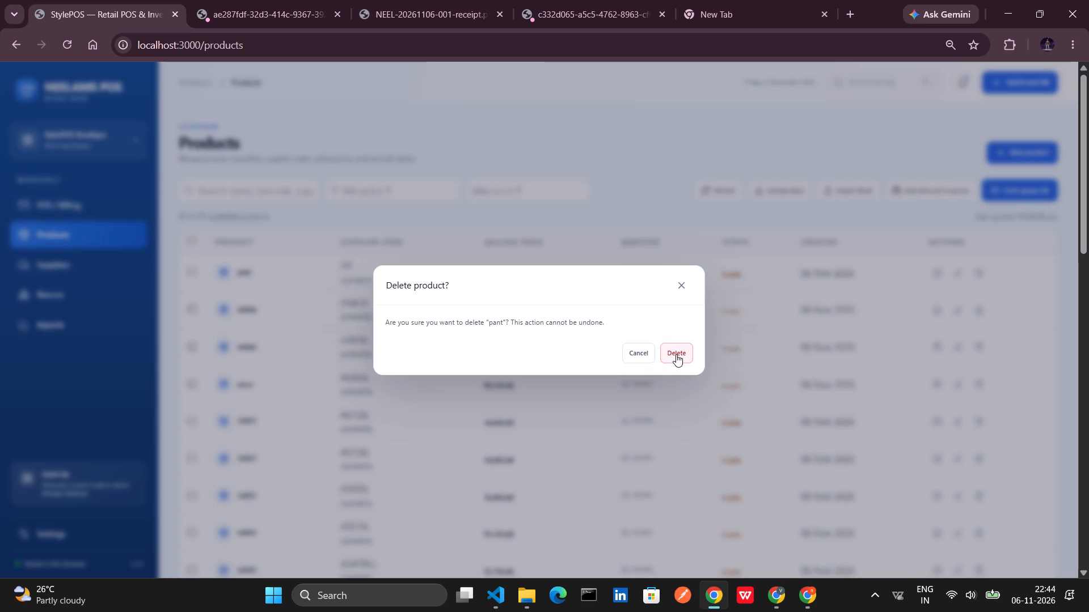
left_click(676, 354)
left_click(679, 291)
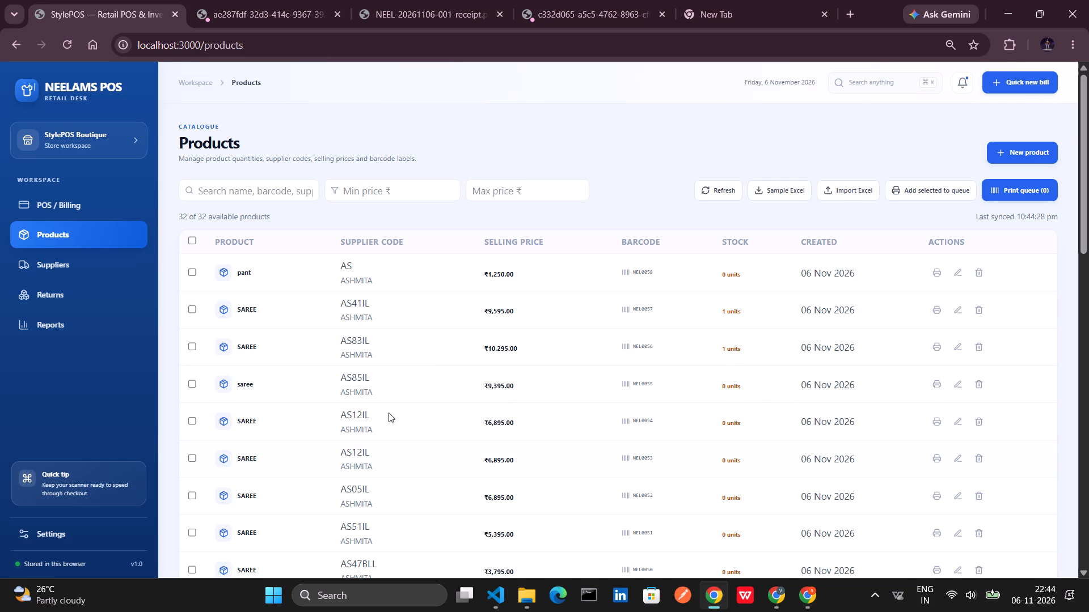
Search the products for supplier code AS85IL, then set that saree's current stock to 1 unit and save.
triple_click(355, 376)
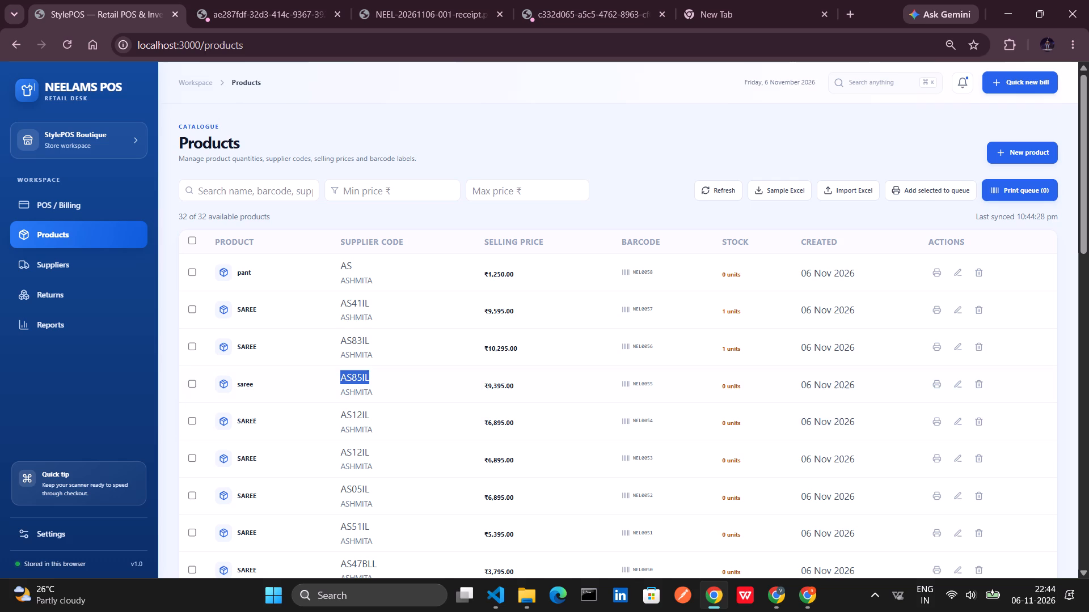
key("ctrl+c")
left_click(277, 197)
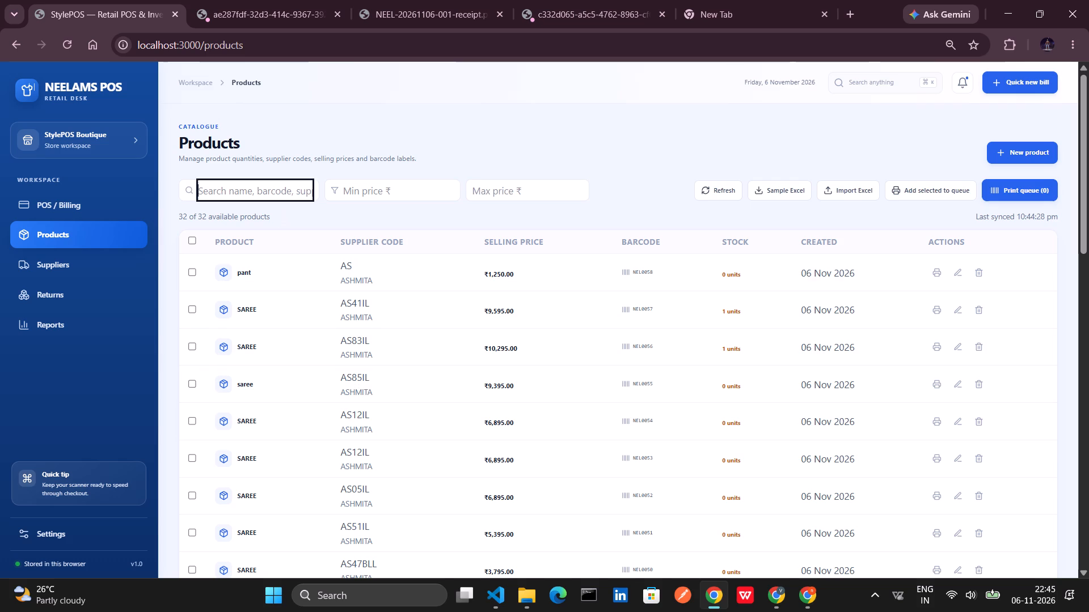
key("ctrl+v")
key("ctrl+a")
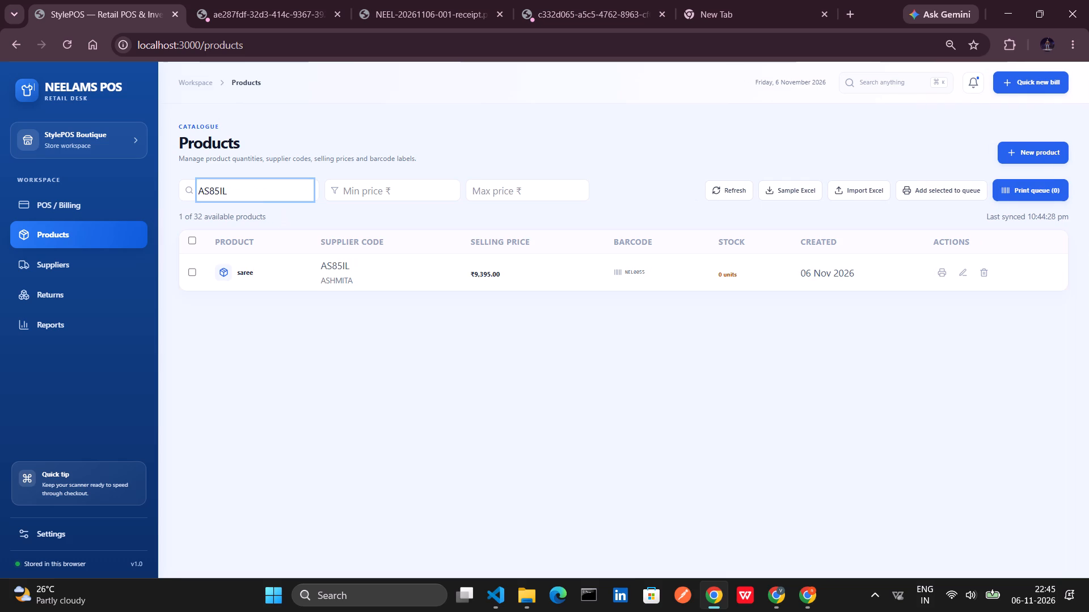
left_click(965, 277)
left_click(471, 391)
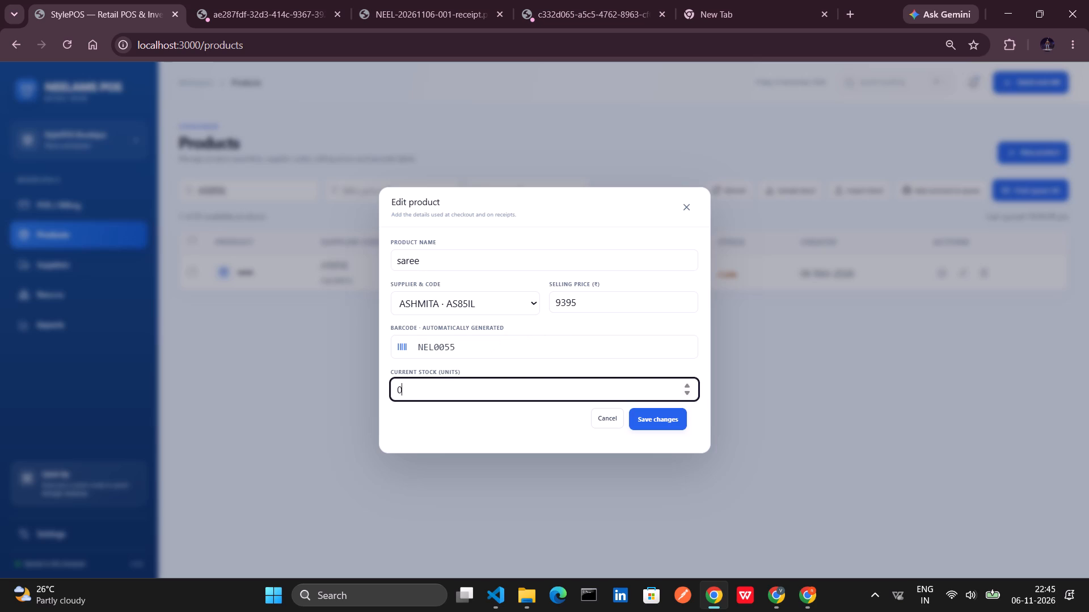
key("BackSpace")
key("1")
key("Return")
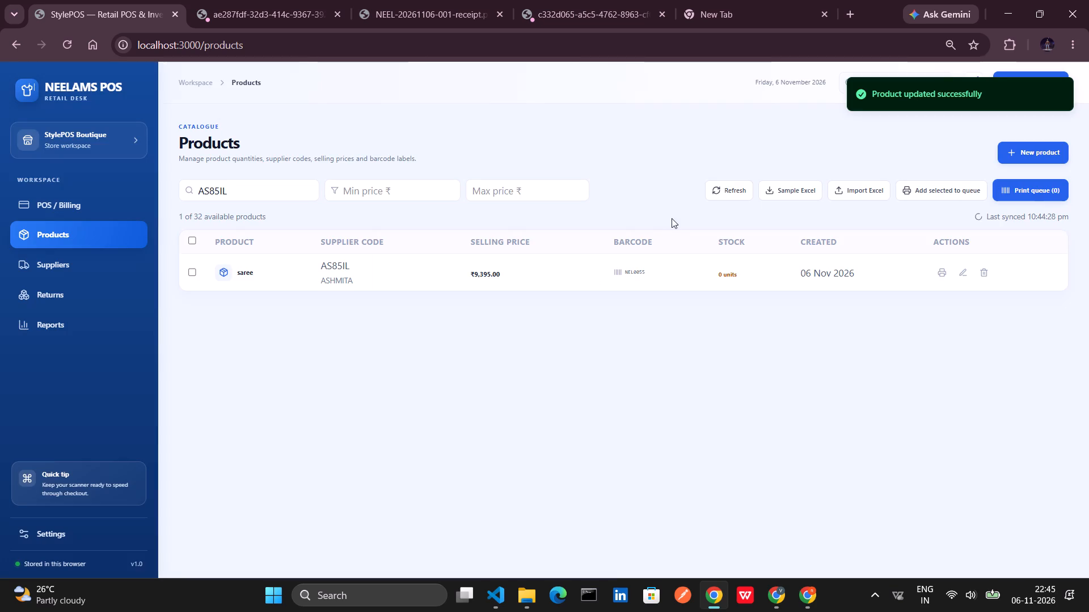
Clear the product search, then set the current stock of the AS12IL SAREE with barcode NEL0054 to 2 units and save.
double_click(253, 188)
key("BackSpace")
key("BackSpace")
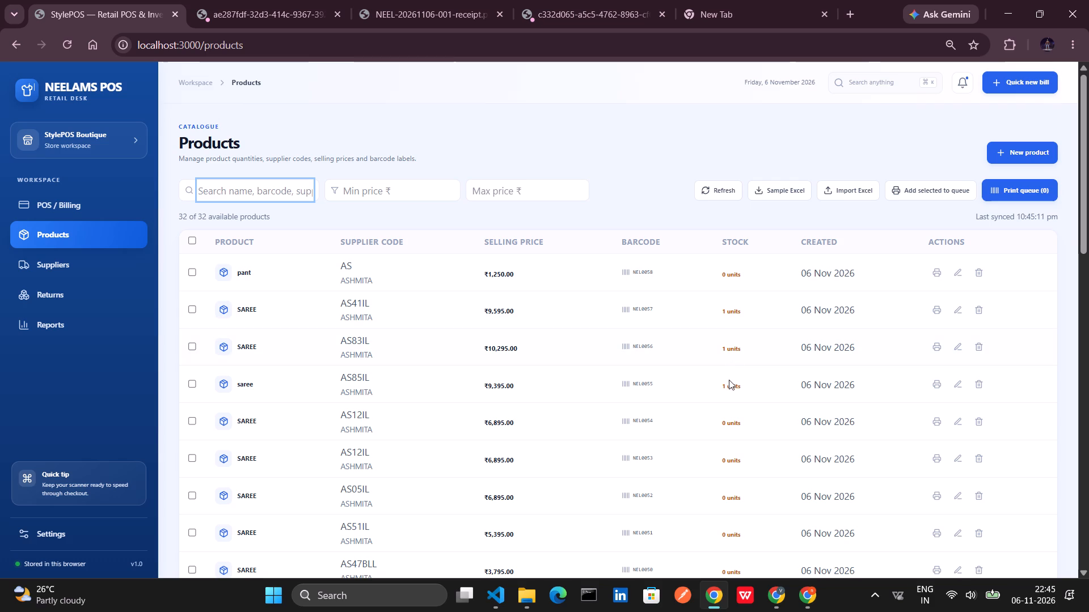
scroll(729, 381, "down", 1)
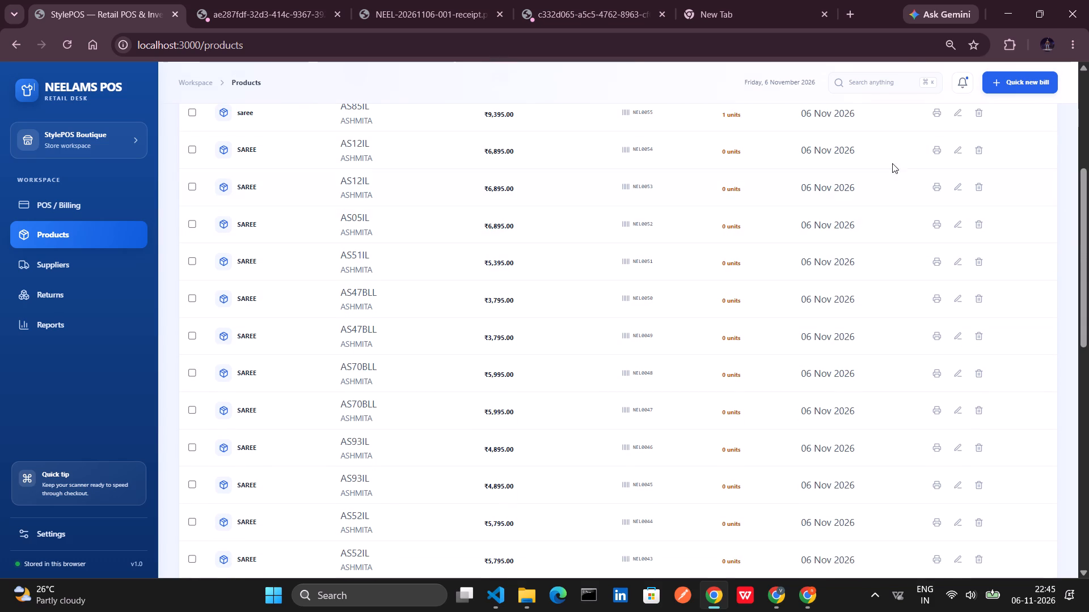
left_click(957, 152)
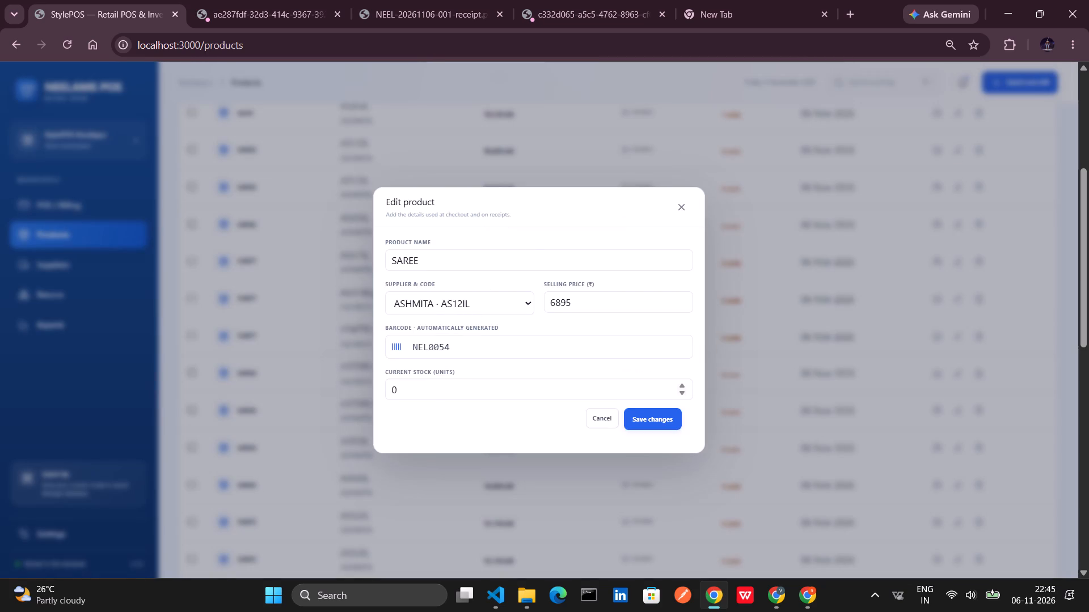
left_click(439, 386)
key("BackSpace")
key("2")
key("Return")
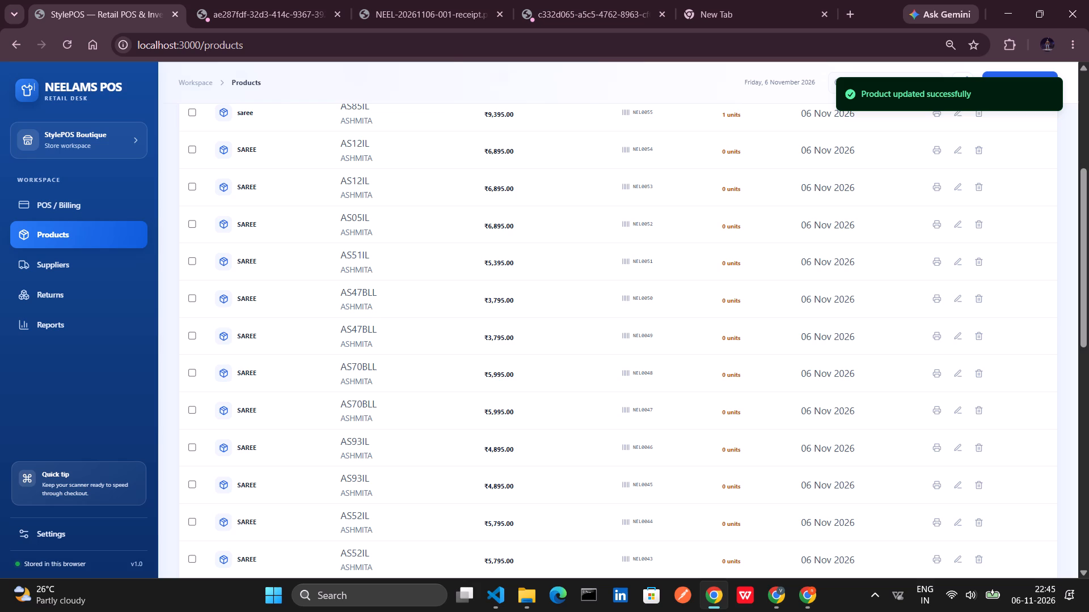
Delete the duplicate AS12IL SAREE with barcode NEL0053.
scroll(682, 277, "up", 5)
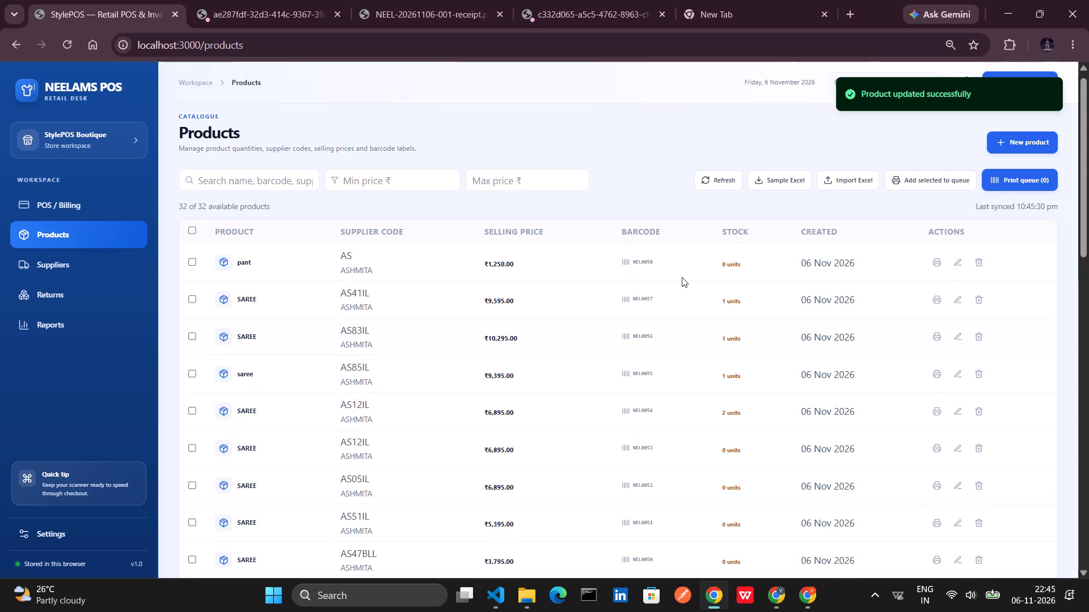
scroll(682, 277, "up", 1)
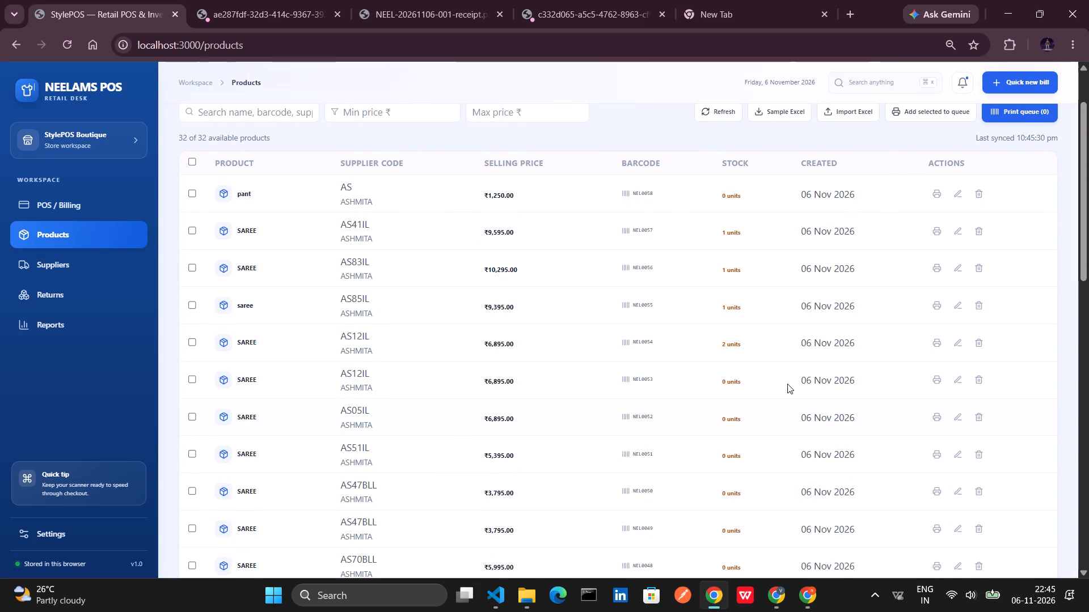
left_click(979, 384)
left_click(679, 352)
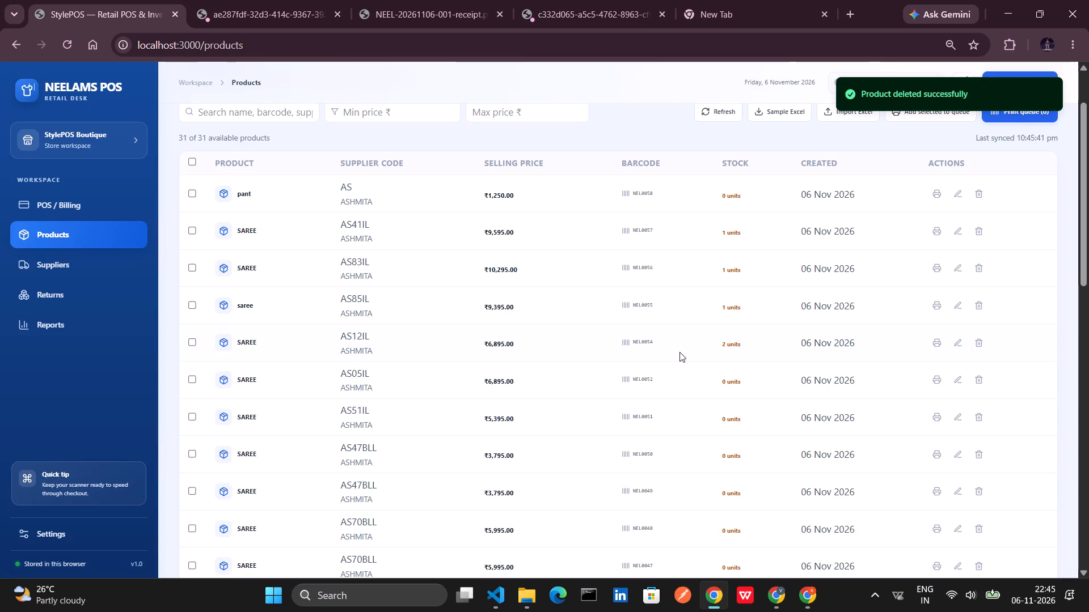
Set the current stock of the AS05IL SAREE with barcode NEL0052 to 1 unit and save.
scroll(679, 352, "down", 1)
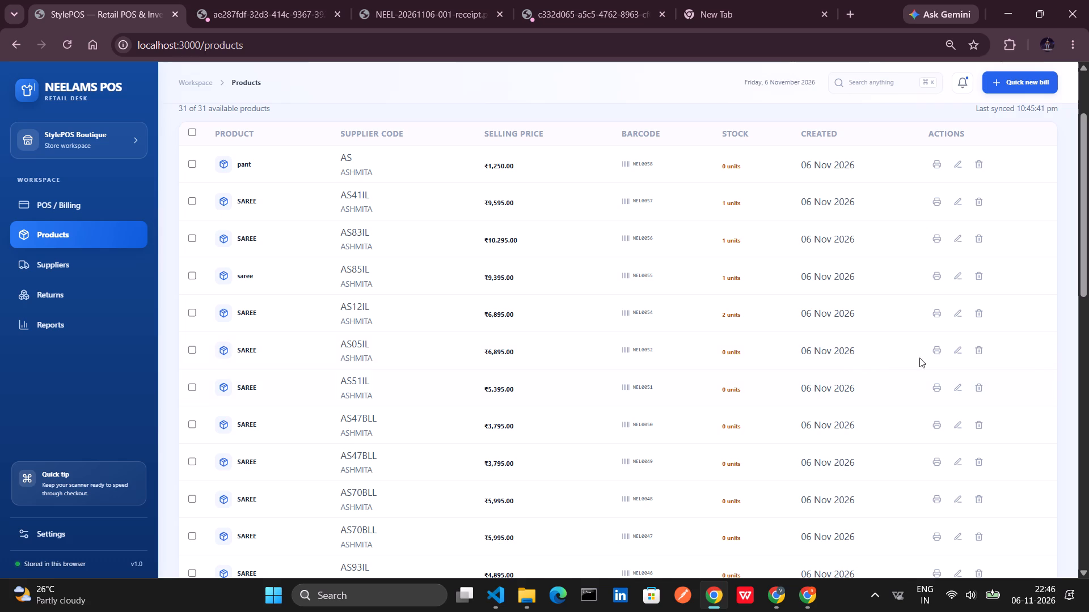
left_click(963, 352)
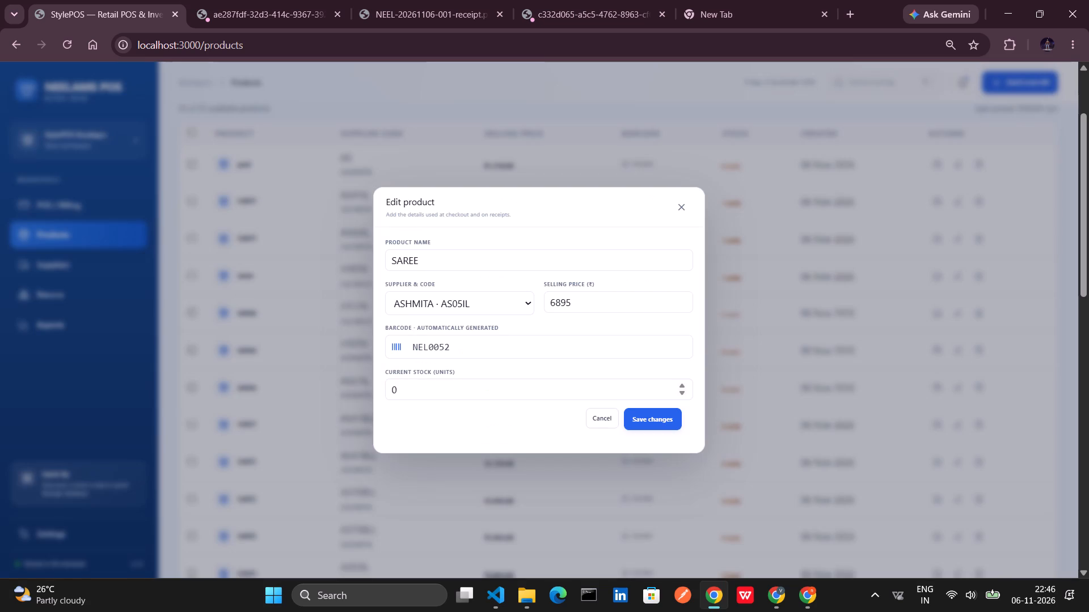
left_click(425, 384)
key("BackSpace")
key("1")
key("Return")
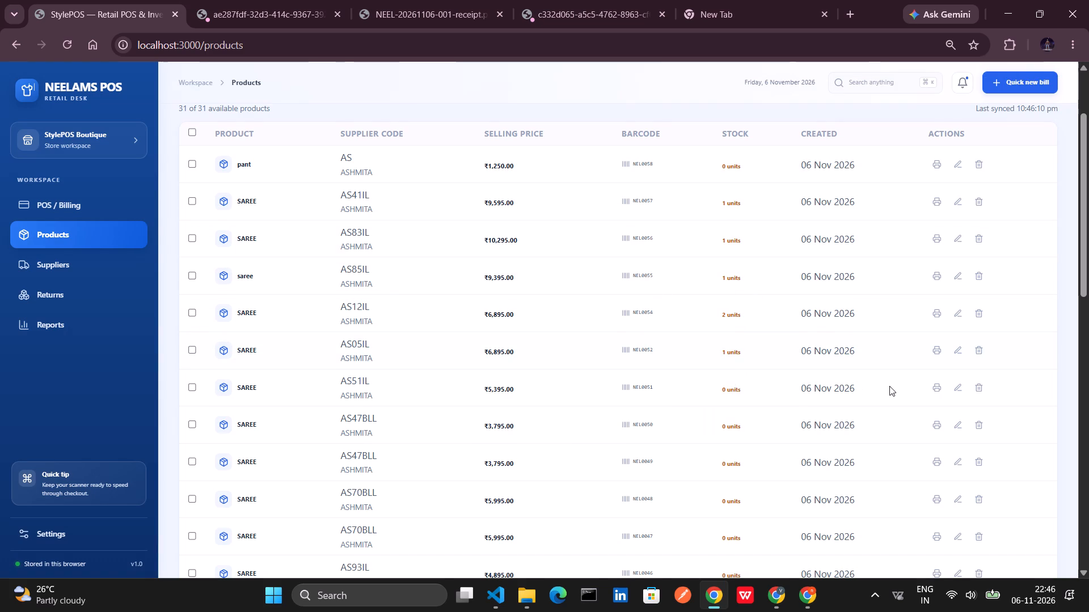
Set the current stock of the AS51IL SAREE with barcode NEL0051 to 1 unit and save.
left_click(966, 389)
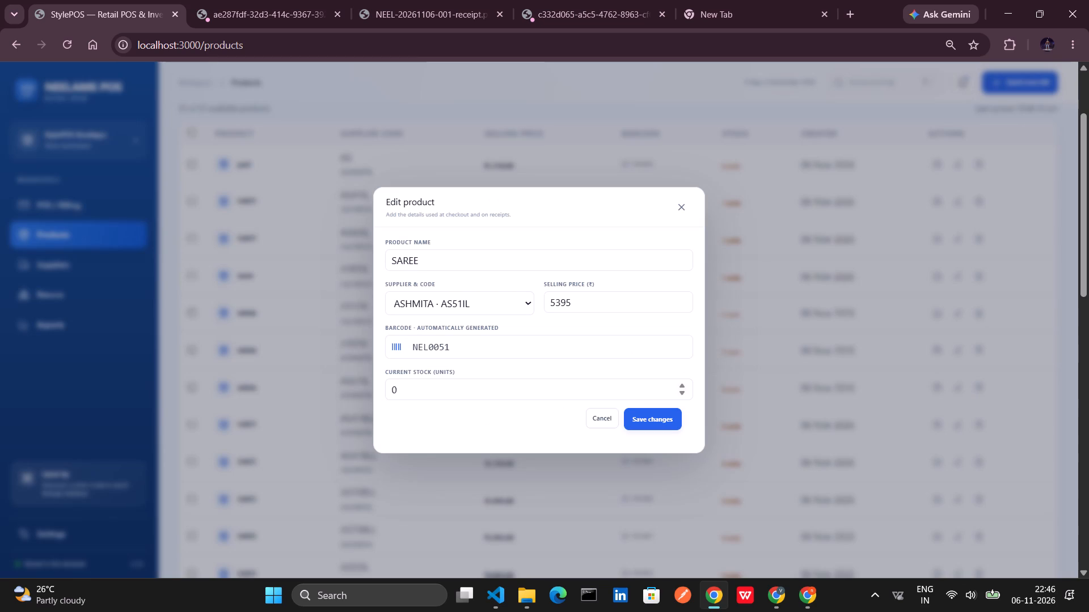
left_click(519, 389)
key("BackSpace")
key("1")
key("Return")
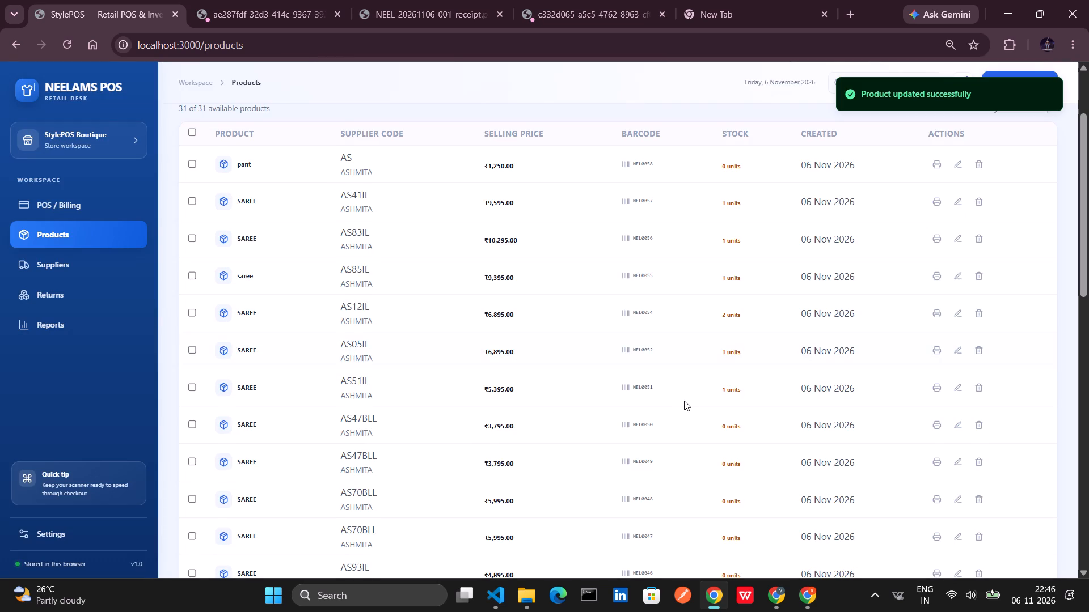
Set the current stock of the AS47BLL SAREE with barcode NEL0050 to 2 units and save.
scroll(684, 401, "down", 2)
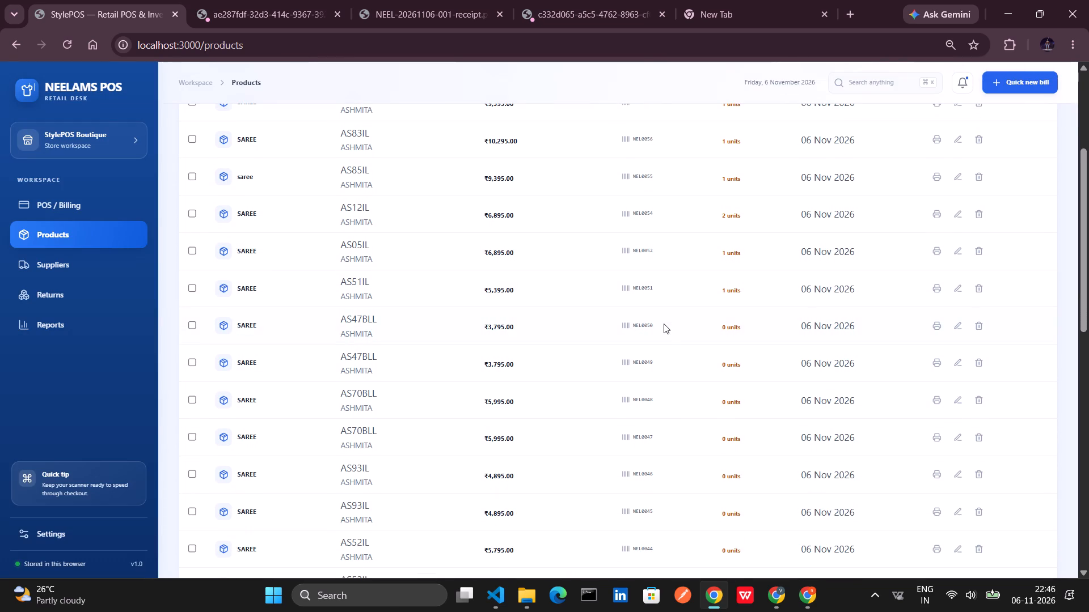
left_click(959, 331)
left_click(461, 395)
key("BackSpace")
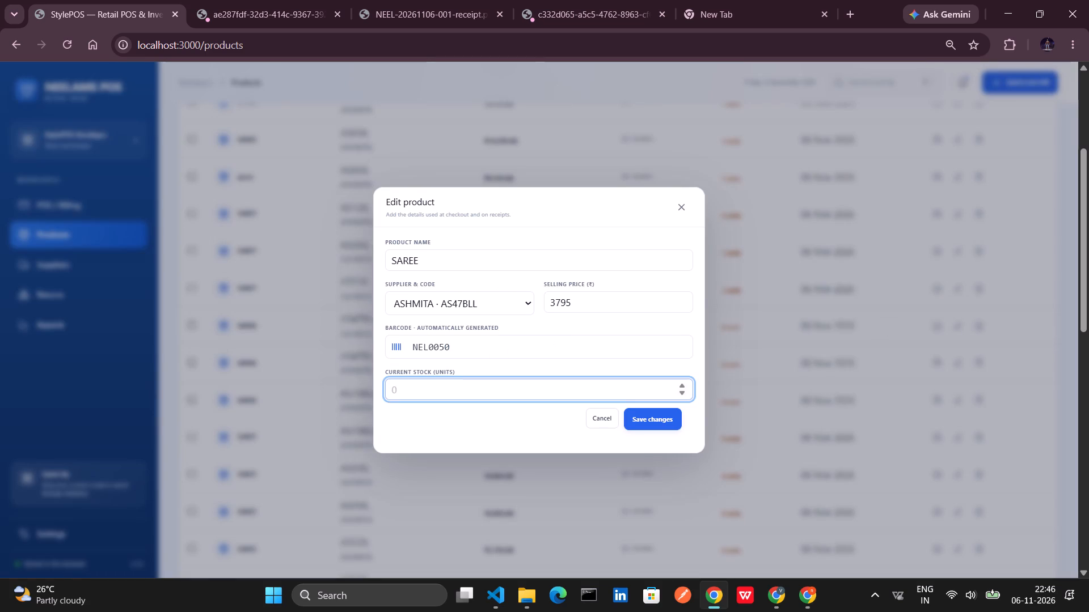
key("2")
key("Return")
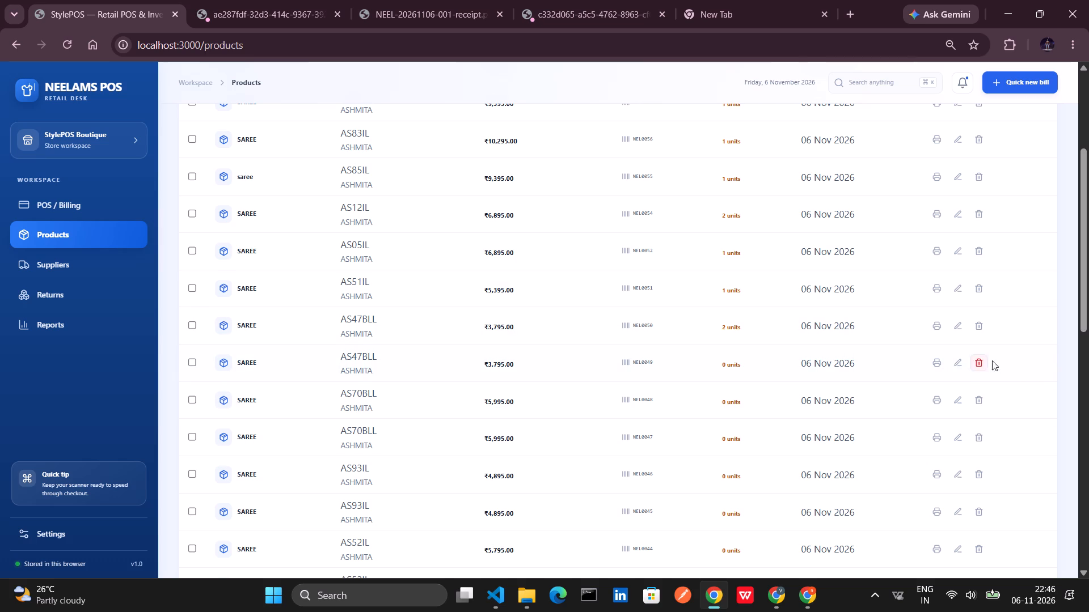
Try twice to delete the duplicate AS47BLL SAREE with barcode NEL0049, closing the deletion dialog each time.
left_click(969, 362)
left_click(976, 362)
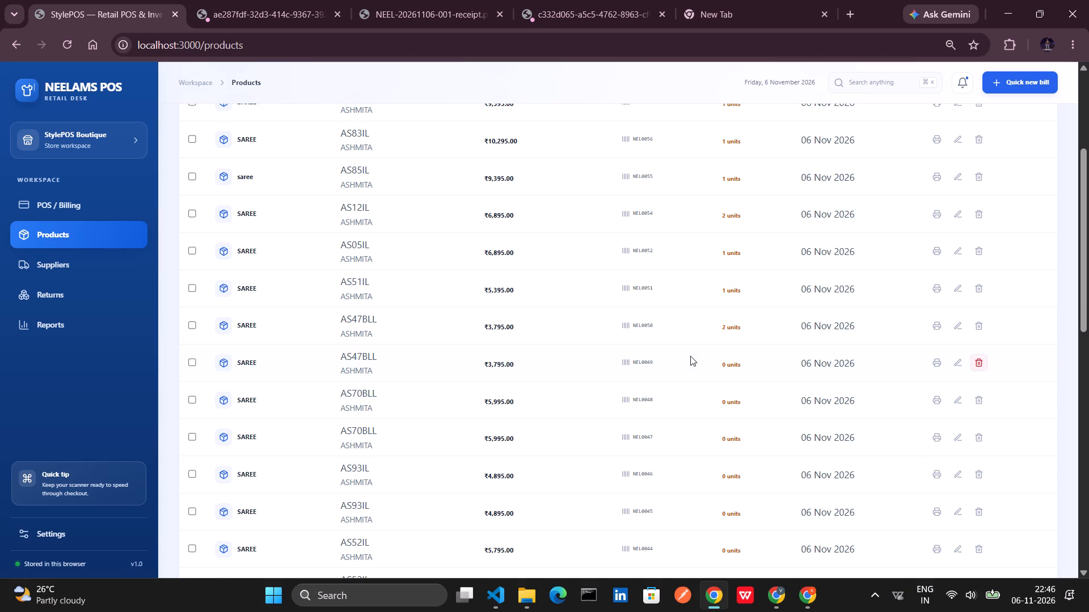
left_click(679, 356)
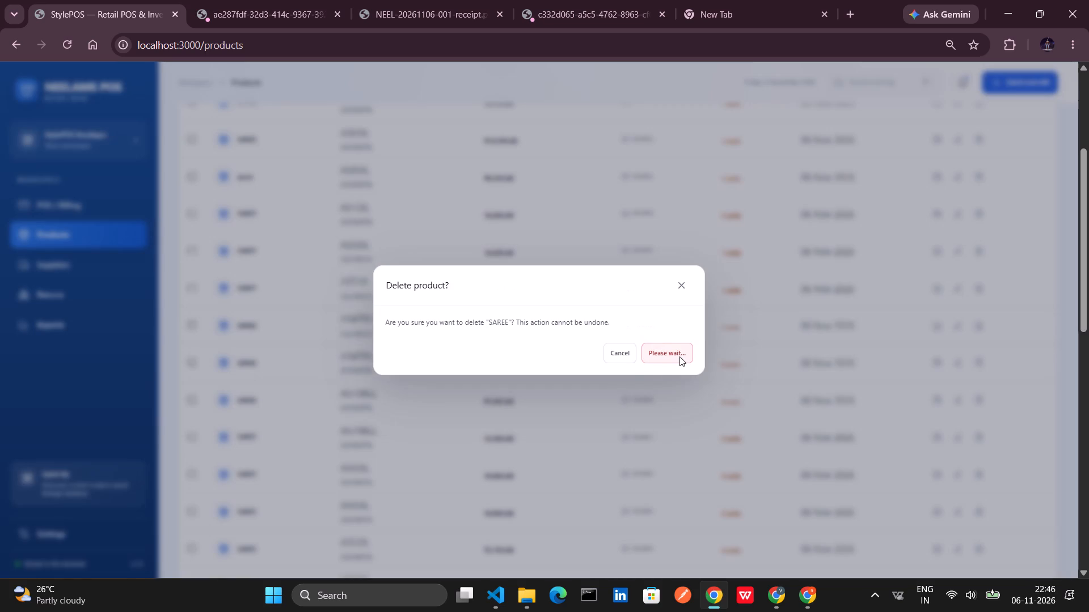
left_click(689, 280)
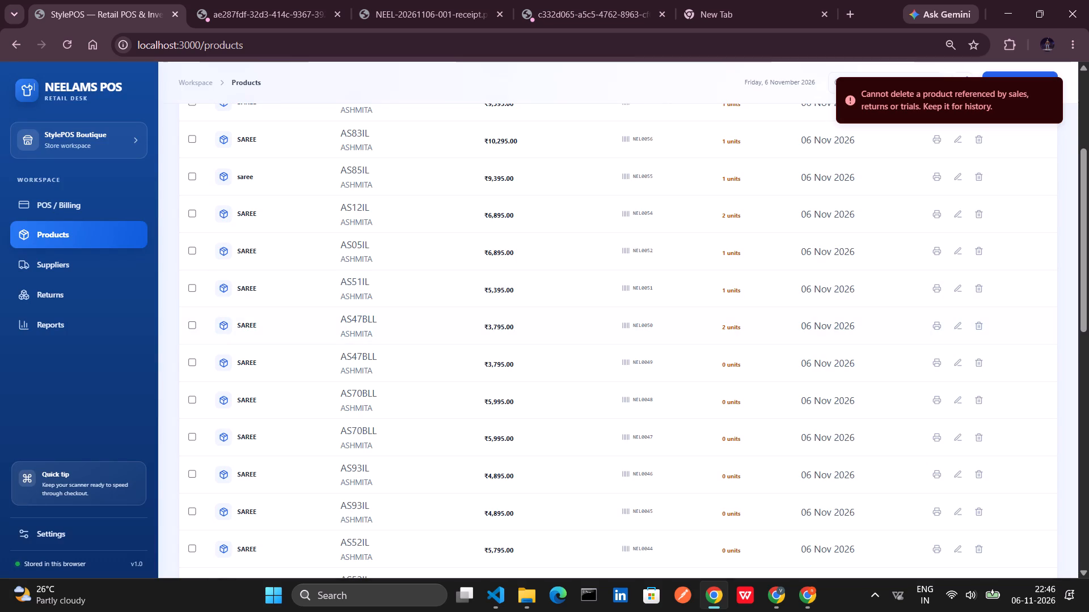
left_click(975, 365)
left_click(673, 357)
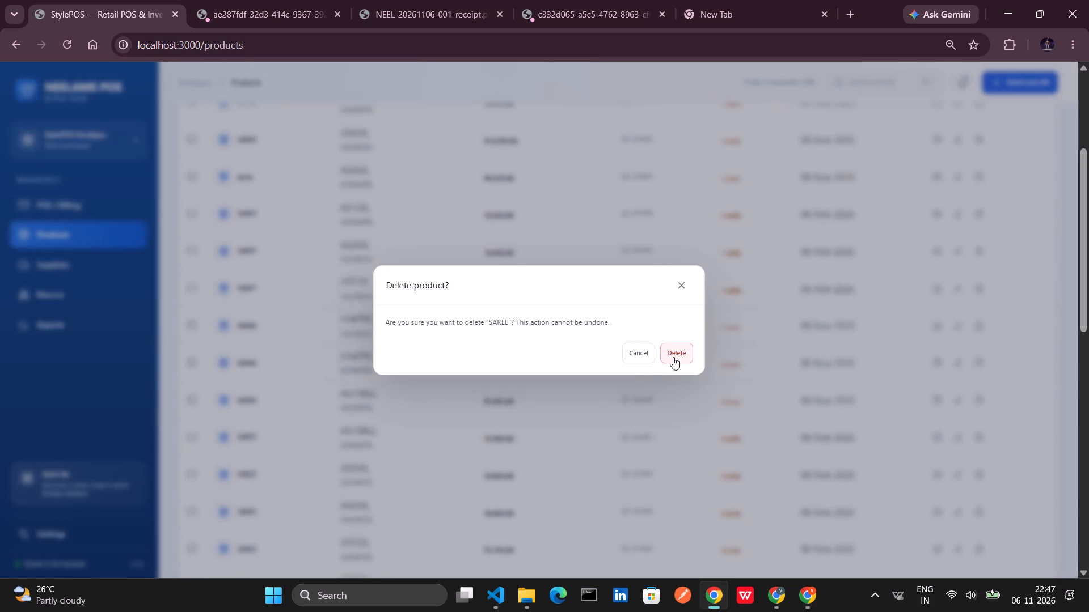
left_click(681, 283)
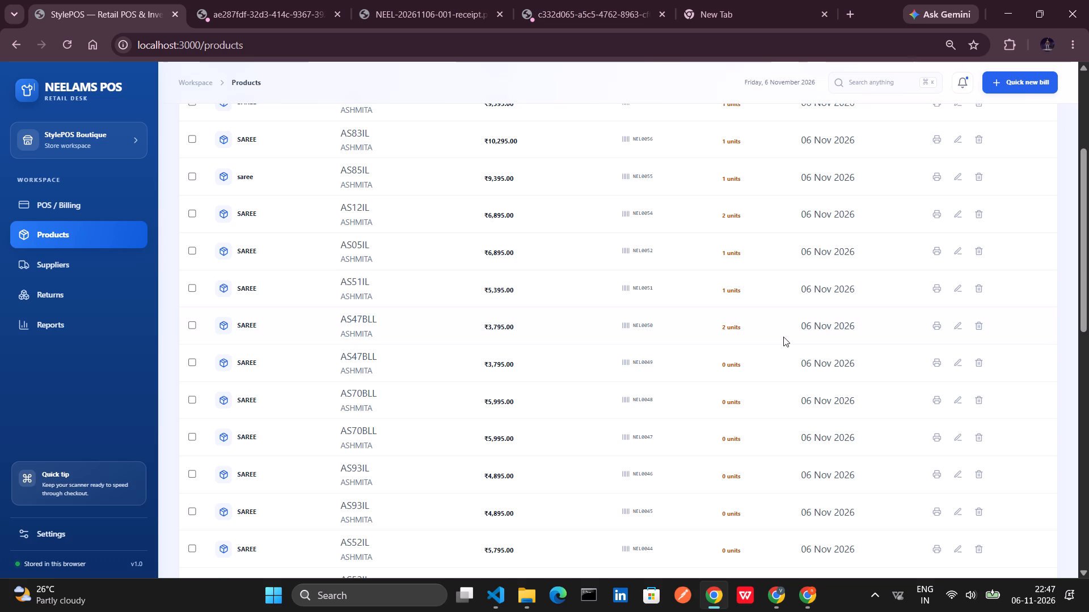
Set the current stock of the AS46IL 3PC SET with barcode NEL0037 to 4 units and save.
scroll(783, 337, "down", 8)
scroll(783, 337, "up", 4)
scroll(783, 337, "down", 1)
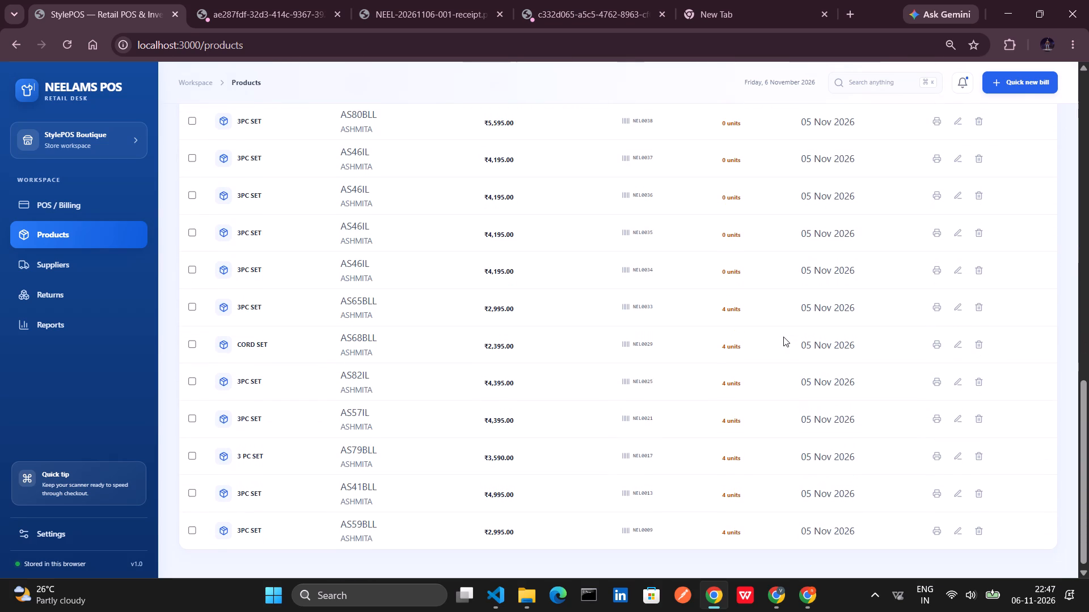
scroll(783, 337, "down", 1)
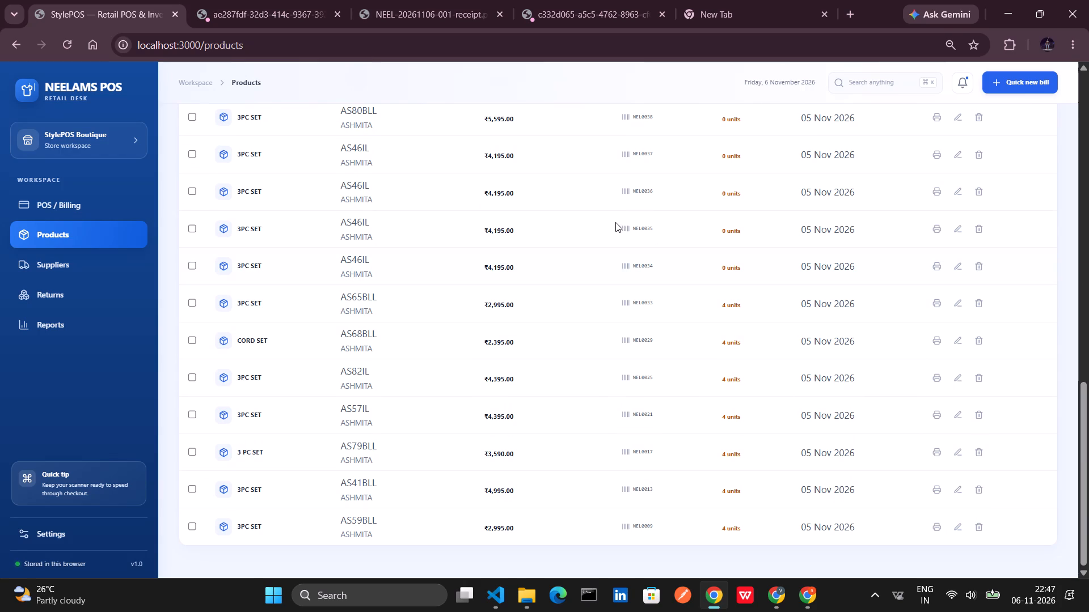
left_click(961, 154)
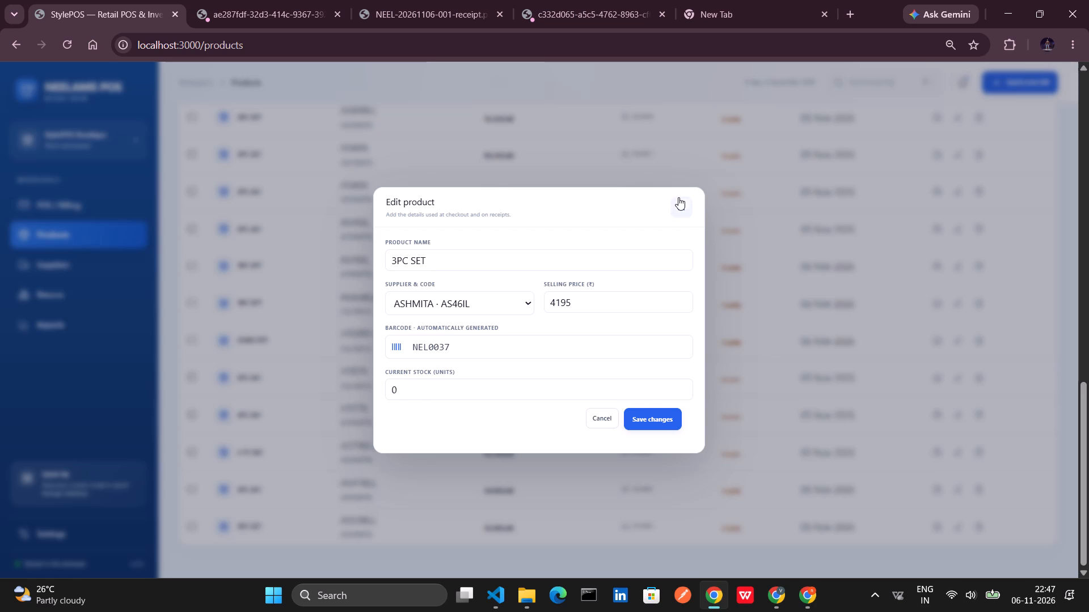
left_click(678, 197)
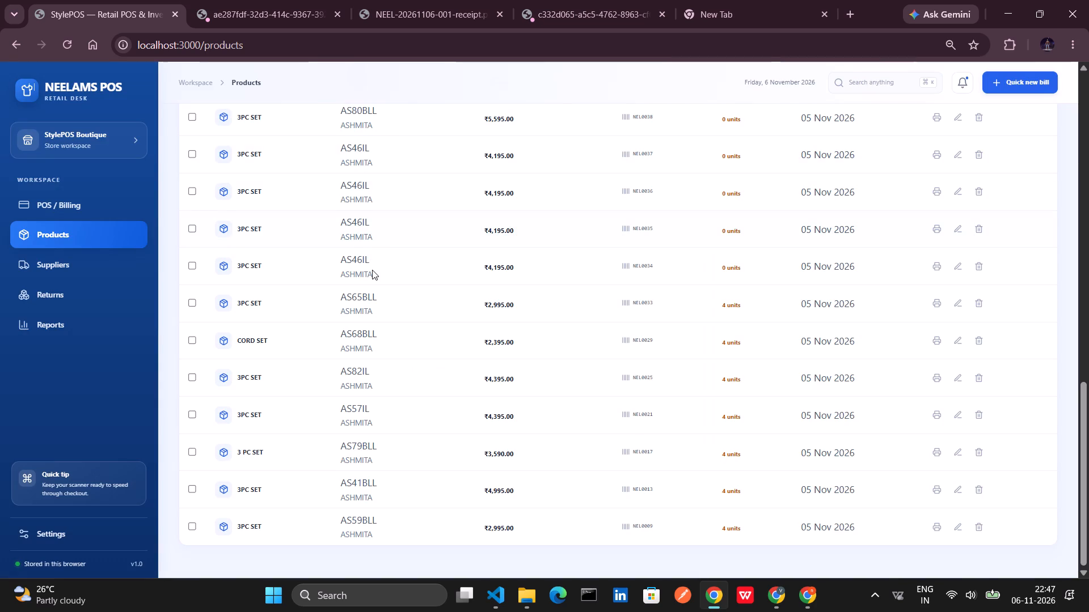
left_click(950, 153)
left_click(411, 390)
key("BackSpace")
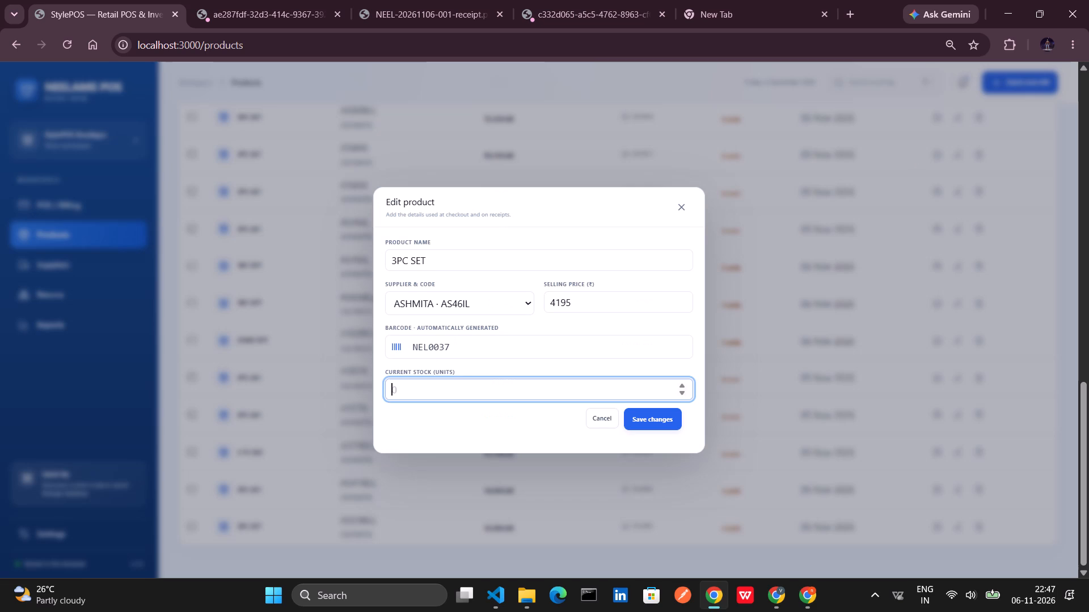
key("4")
key("Return")
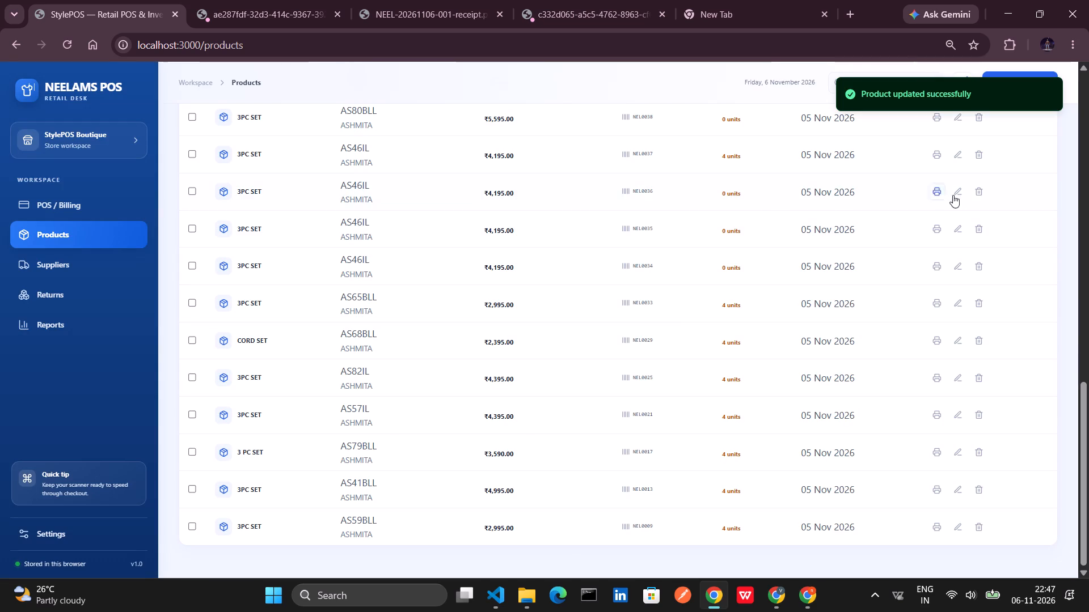
Delete the duplicate AS46IL 3PC SET products with barcodes NEL0036 and NEL0035.
left_click(982, 194)
left_click(677, 360)
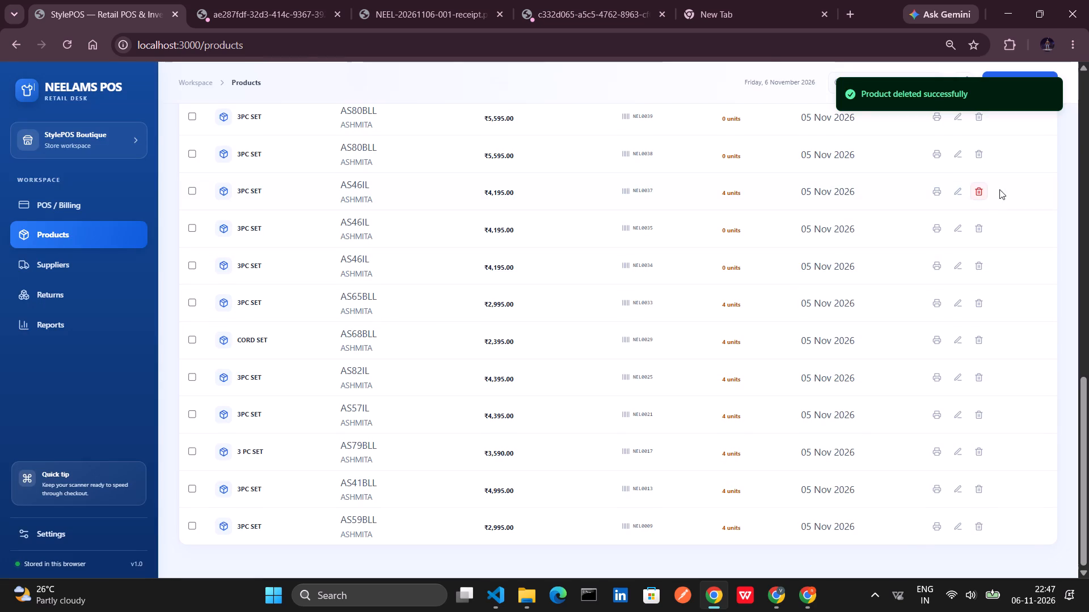
left_click(981, 224)
left_click(663, 358)
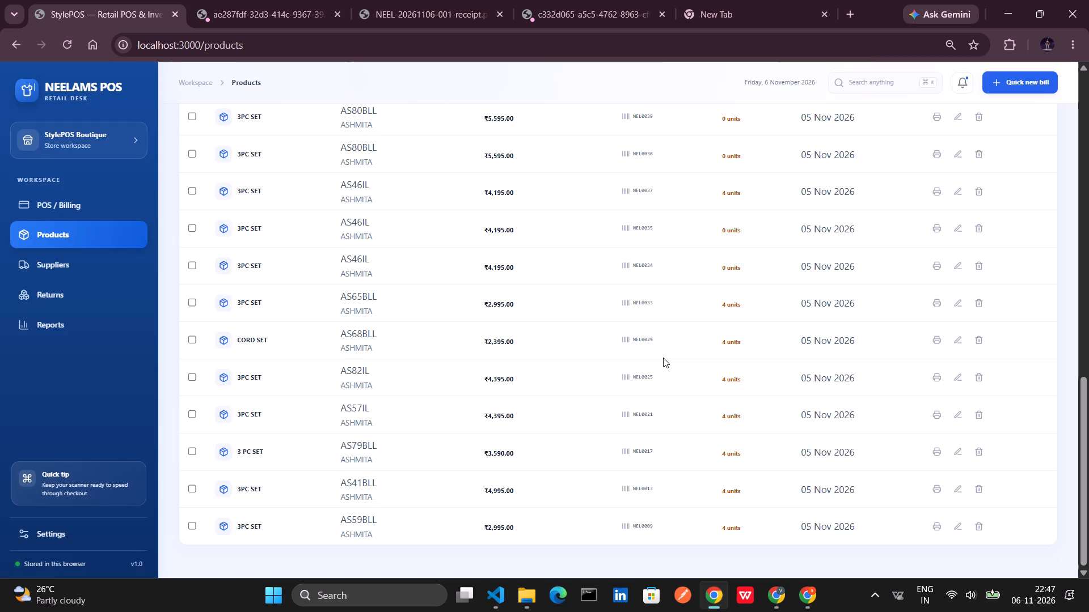
Delete the duplicate AS46IL 3PC SET product with barcode NEL0034.
left_click(977, 266)
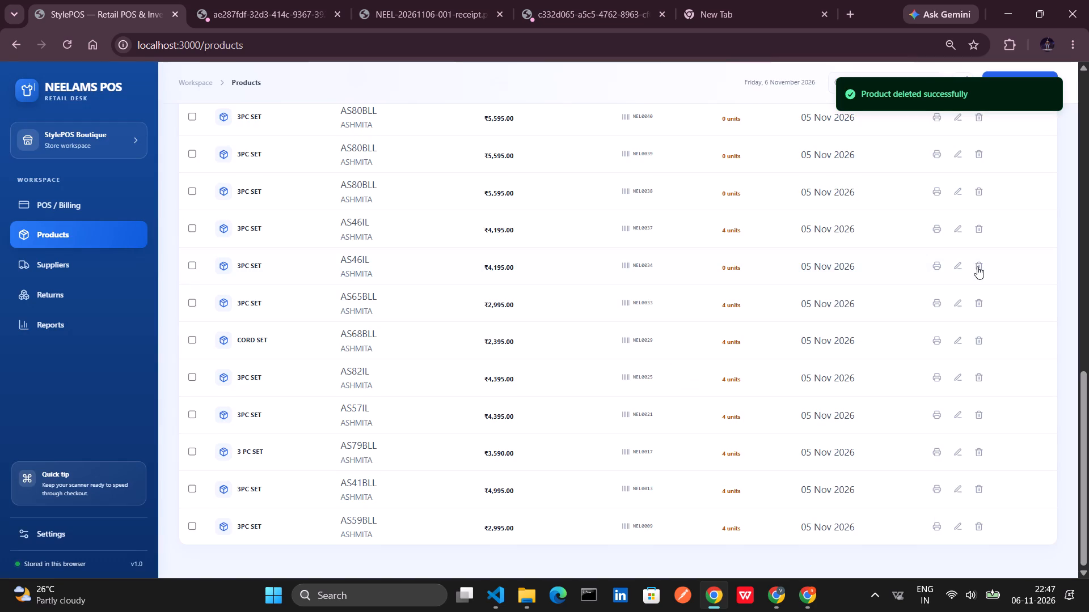
left_click(673, 352)
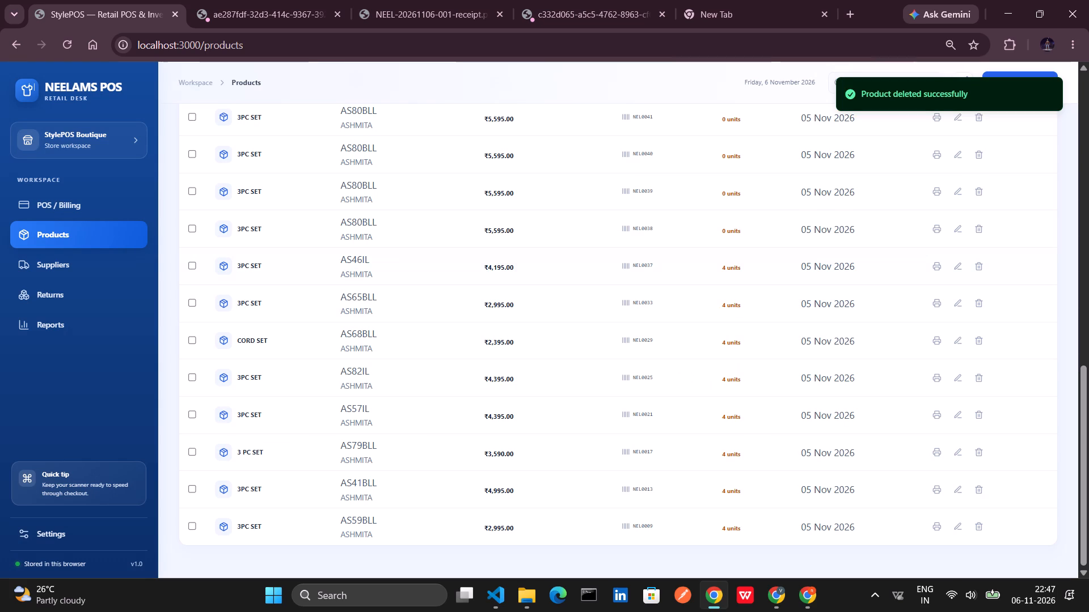
Set the current stock of the AS80BLL 3PC SET with barcode NEL0041 to 4 units and save.
scroll(736, 363, "up", 1)
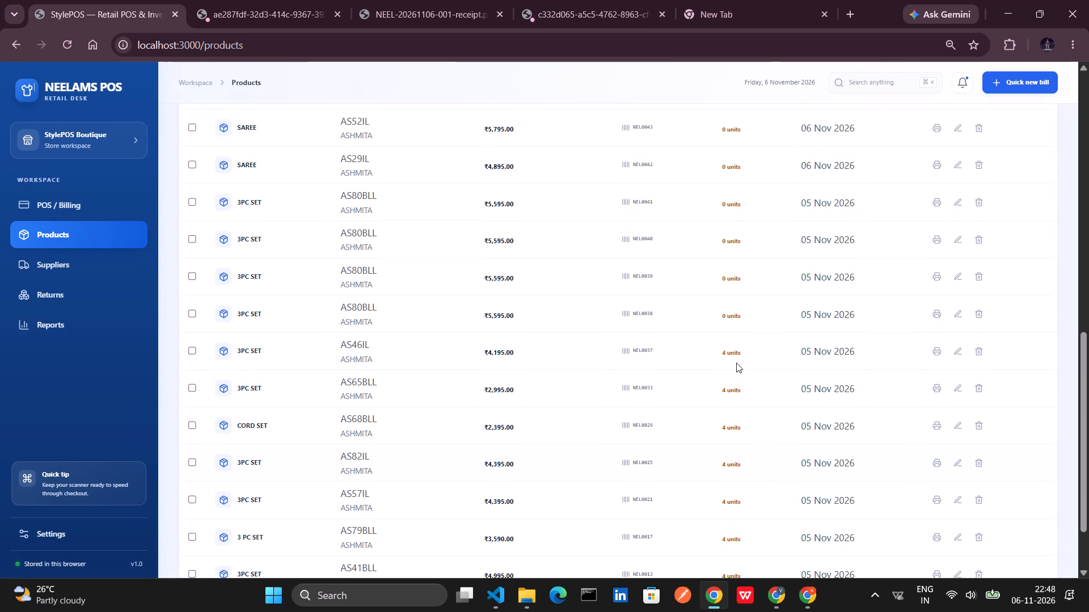
scroll(736, 363, "up", 1)
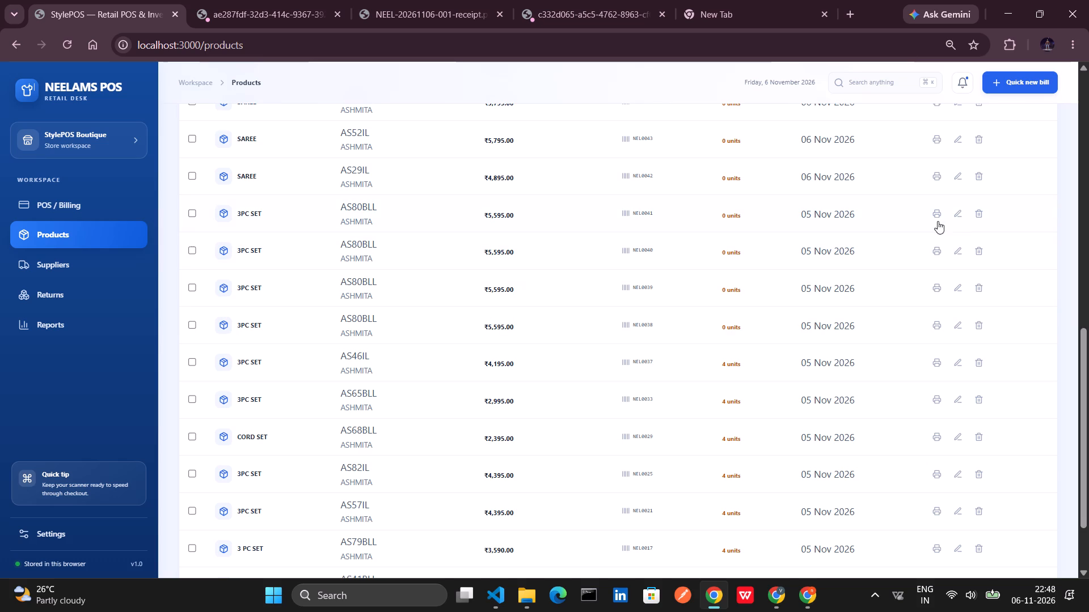
left_click(959, 216)
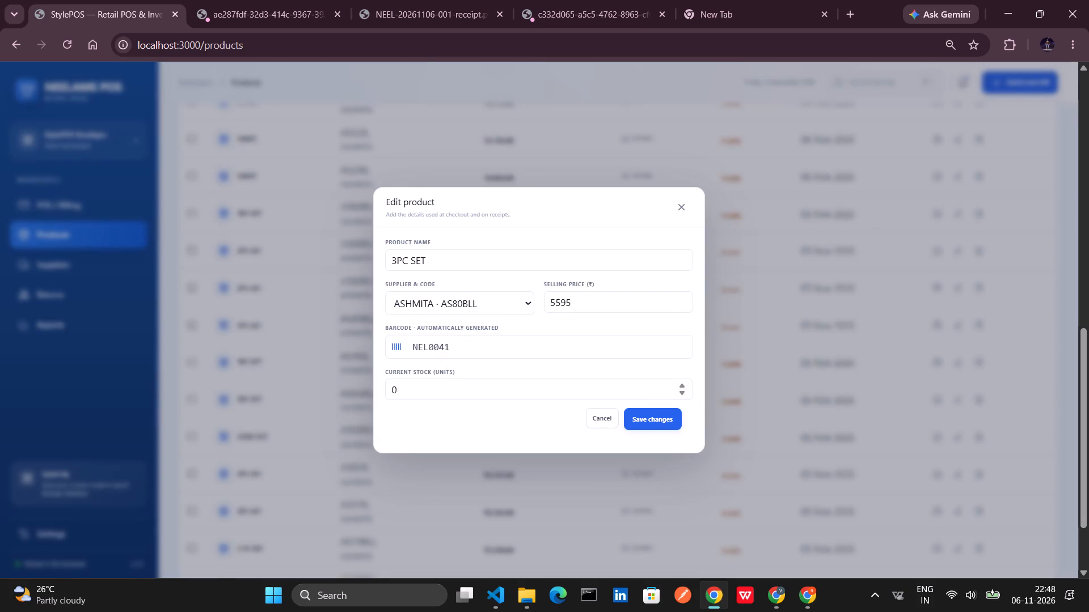
left_click(445, 385)
key("BackSpace")
key("4")
key("Return")
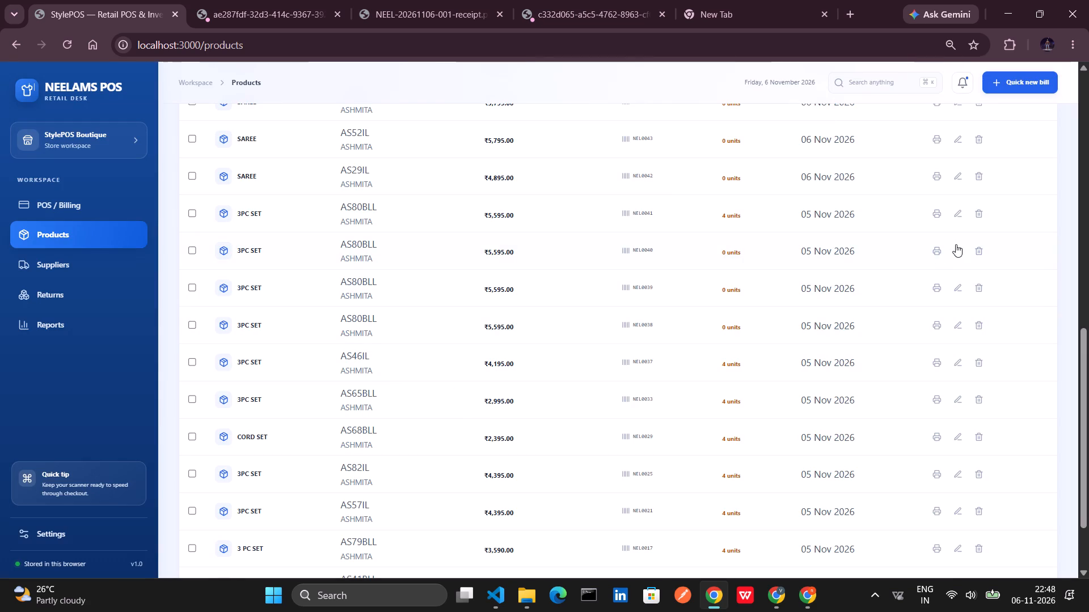
Delete the duplicate AS80BLL 3PC SET products with barcodes NEL0040, NEL0039 and NEL0038.
left_click(979, 250)
left_click(677, 350)
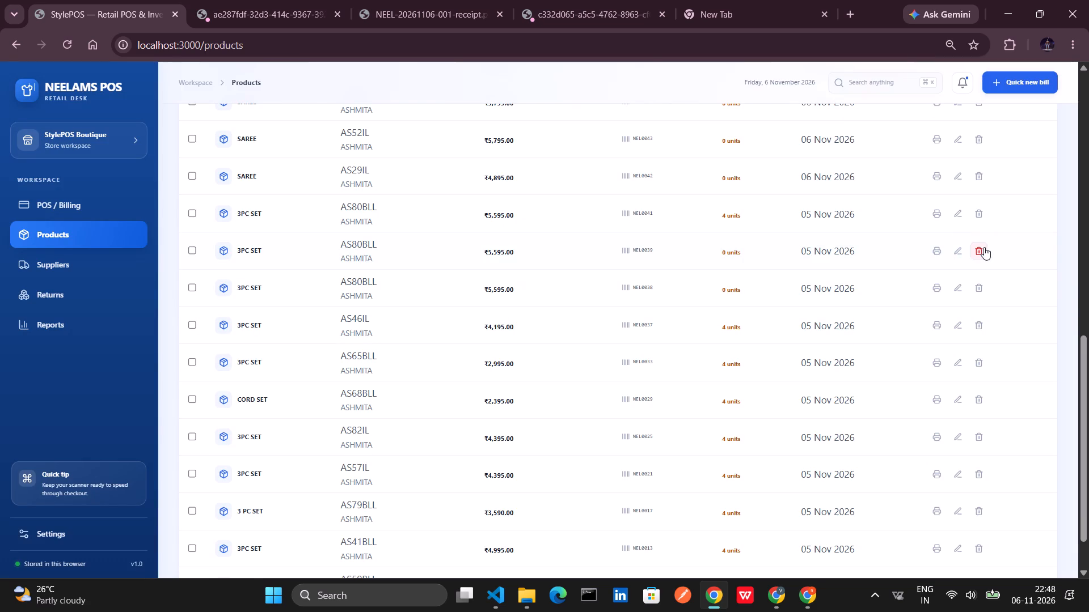
left_click(984, 247)
left_click(674, 351)
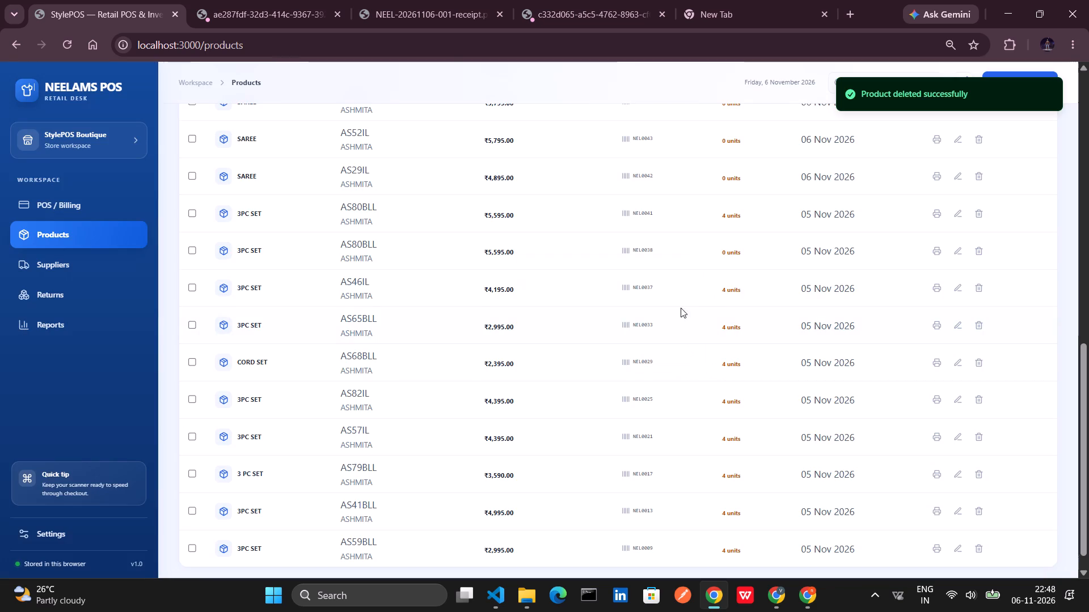
left_click(980, 246)
left_click(679, 357)
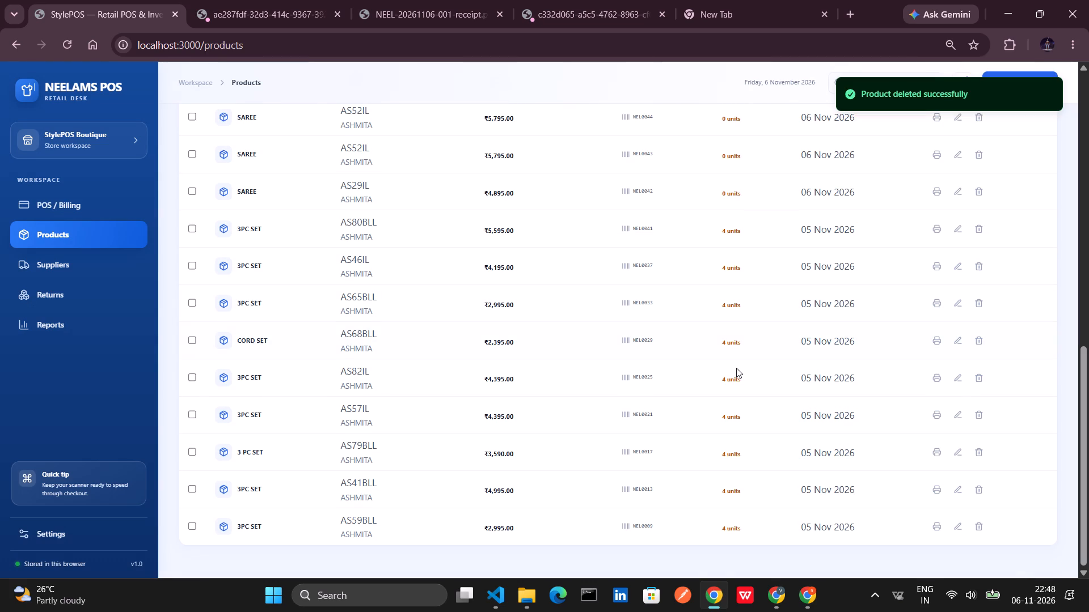
Set the current stock of the AS29IL SAREE with barcode NEL0042 to 1 unit and save.
scroll(736, 368, "up", 5)
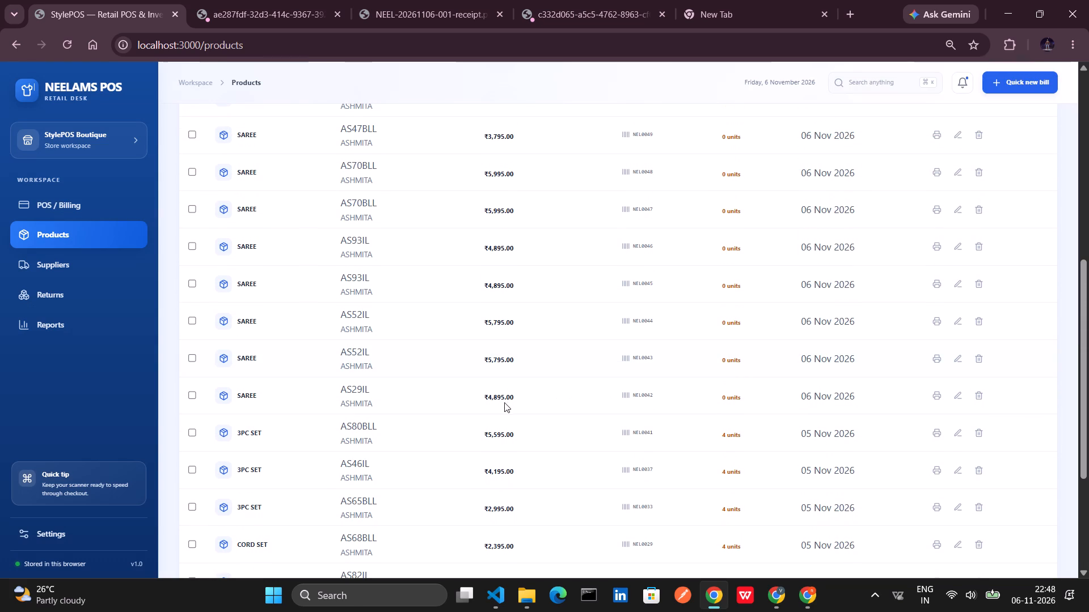
left_click(959, 394)
left_click(415, 397)
key("BackSpace")
key("1")
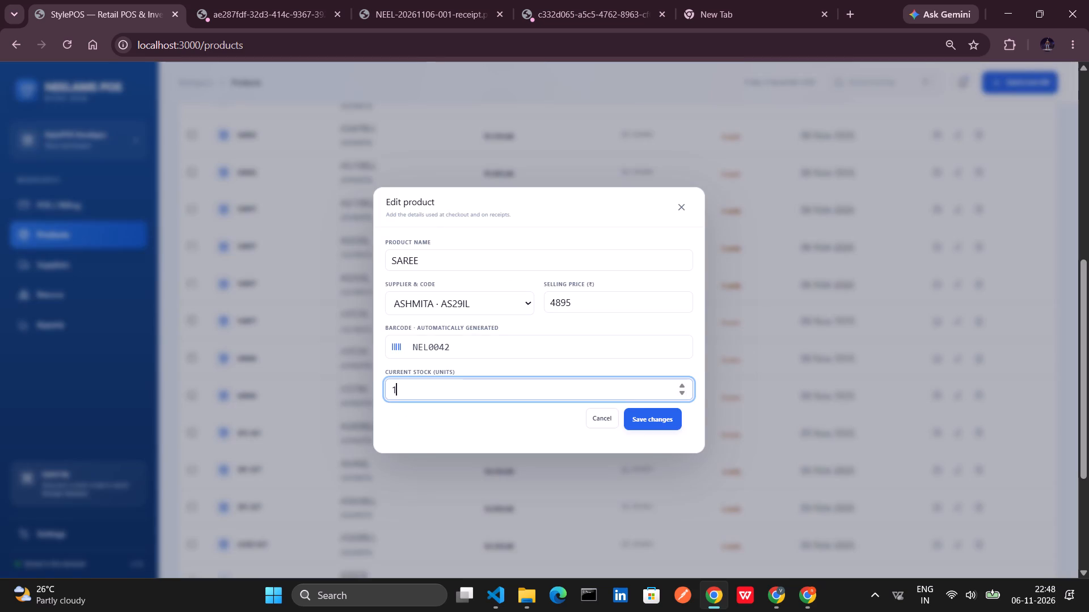
key("Return")
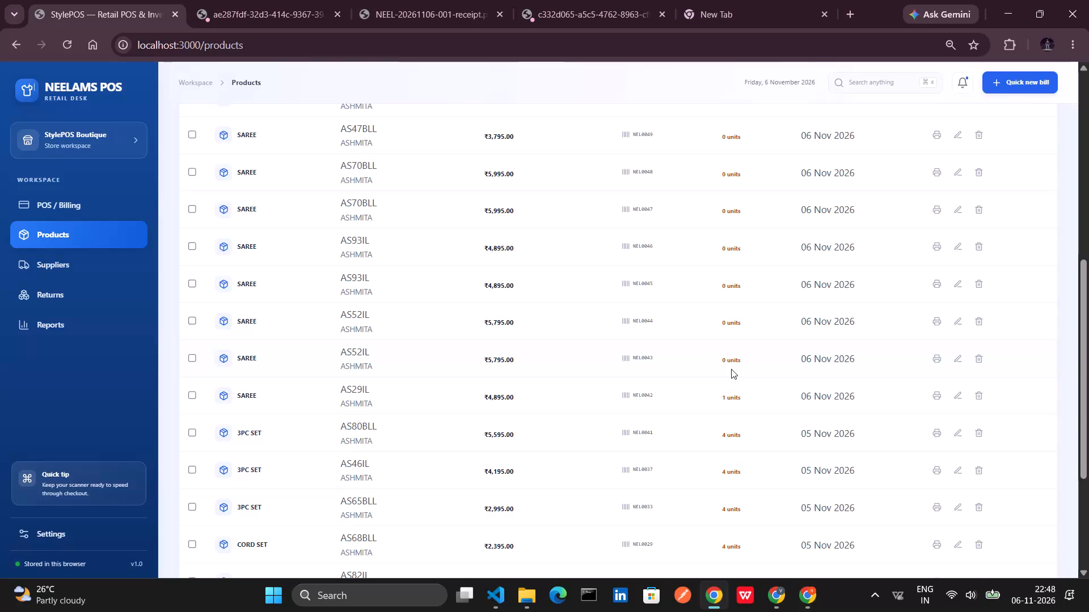
Set the current stock of the AS52IL SAREE with barcode NEL0044 to 2 units and save.
left_click(963, 323)
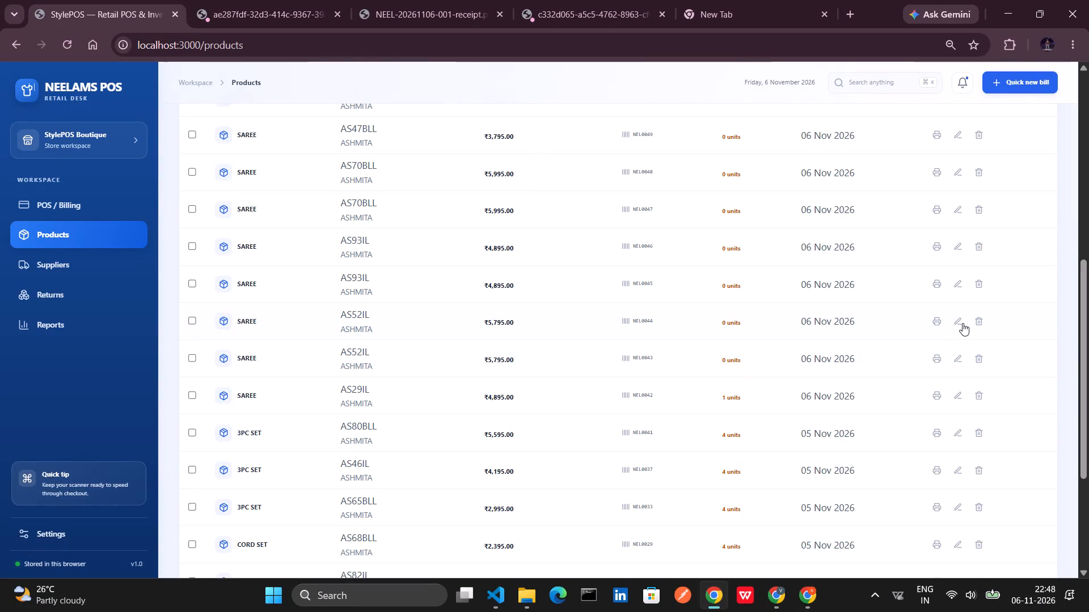
left_click(554, 383)
key("BackSpace")
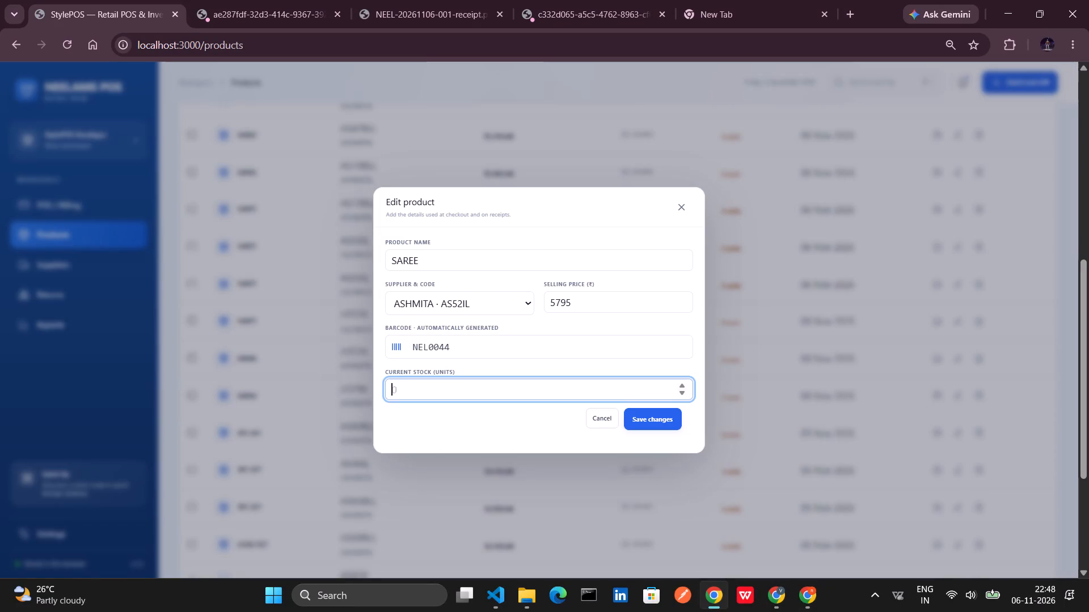
key("2")
key("Return")
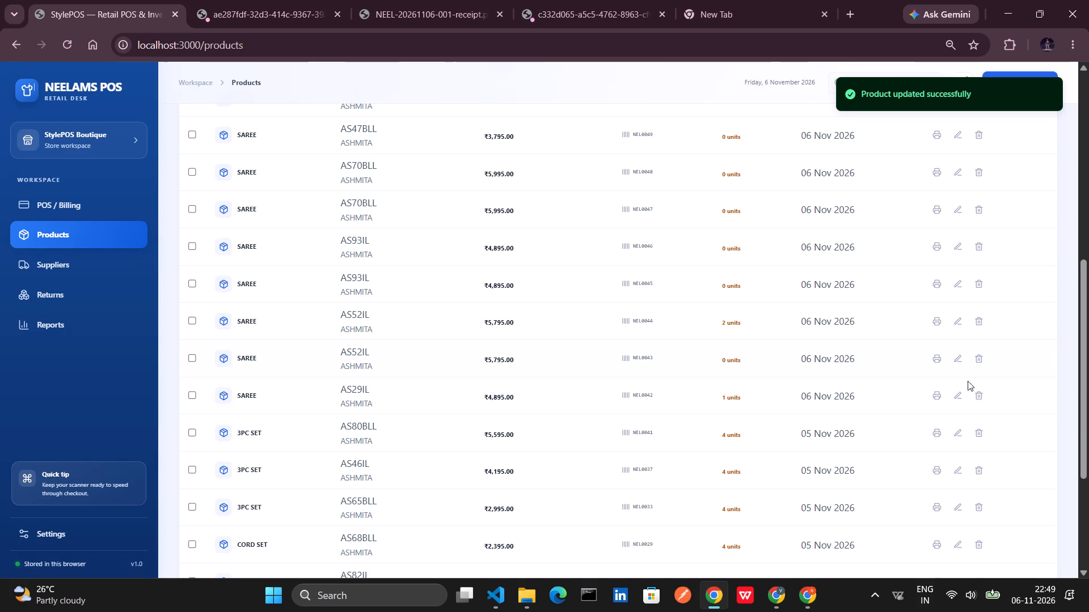
Delete the duplicate AS52IL SAREE product with barcode NEL0043.
left_click(985, 358)
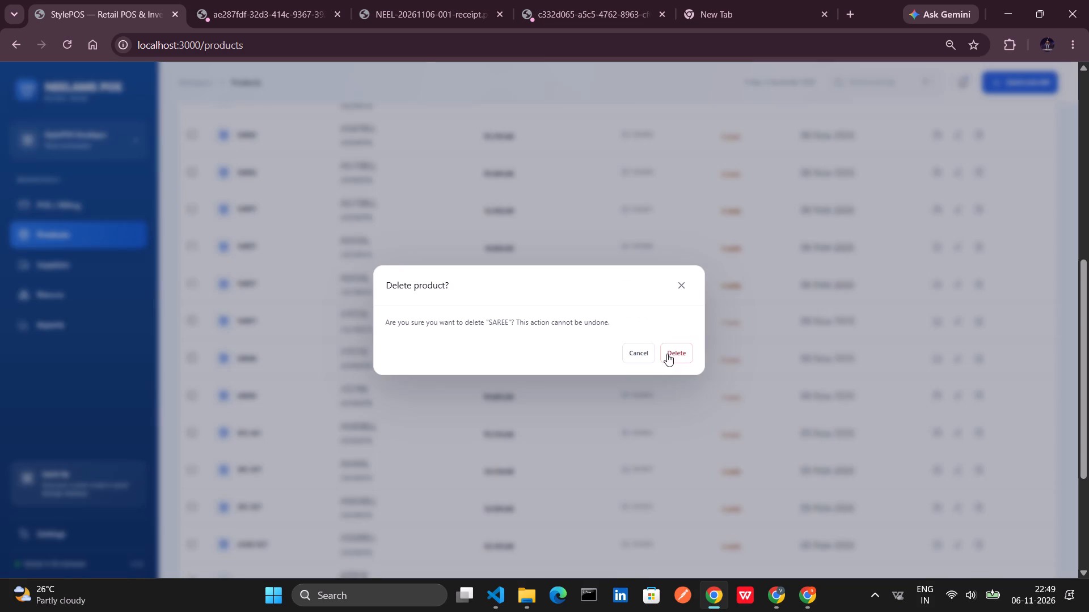
left_click(676, 354)
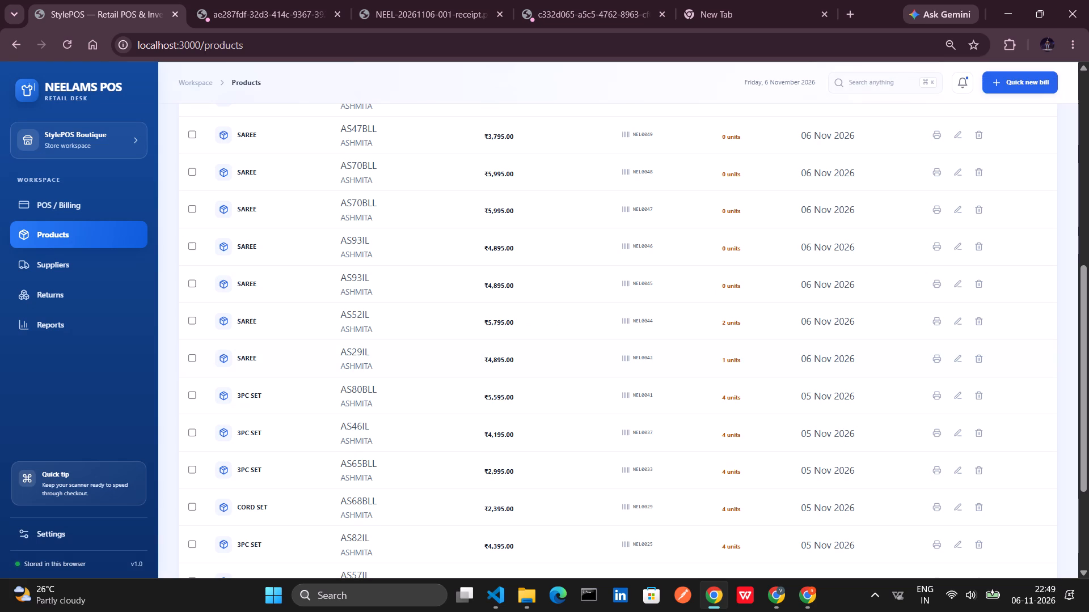
Set the current stock of the AS93IL SAREE with barcode NEL0046 to 2 units and save.
scroll(733, 364, "up", 1)
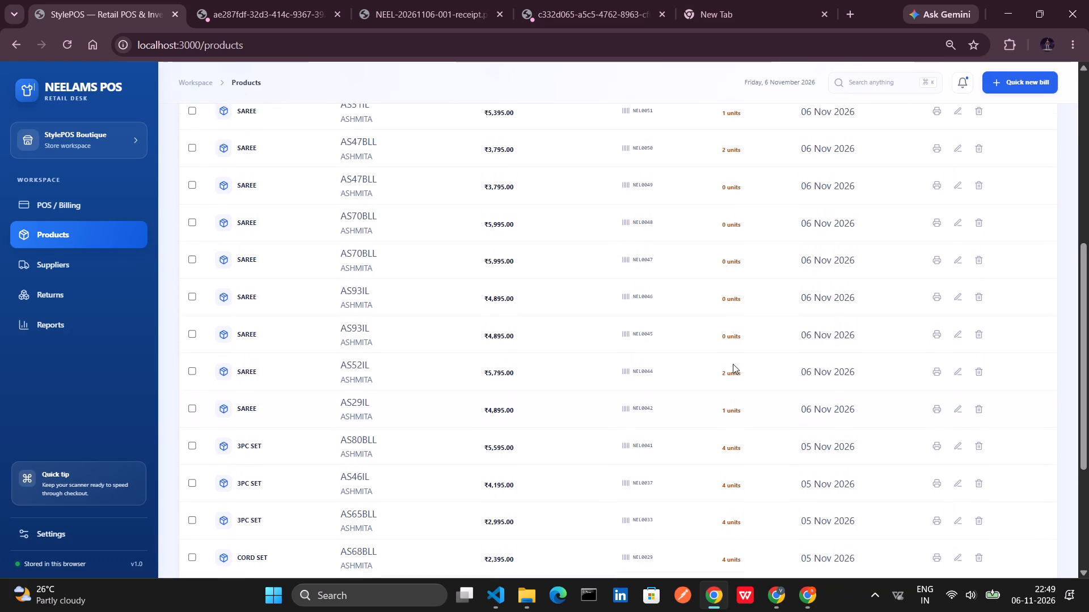
scroll(733, 364, "up", 1)
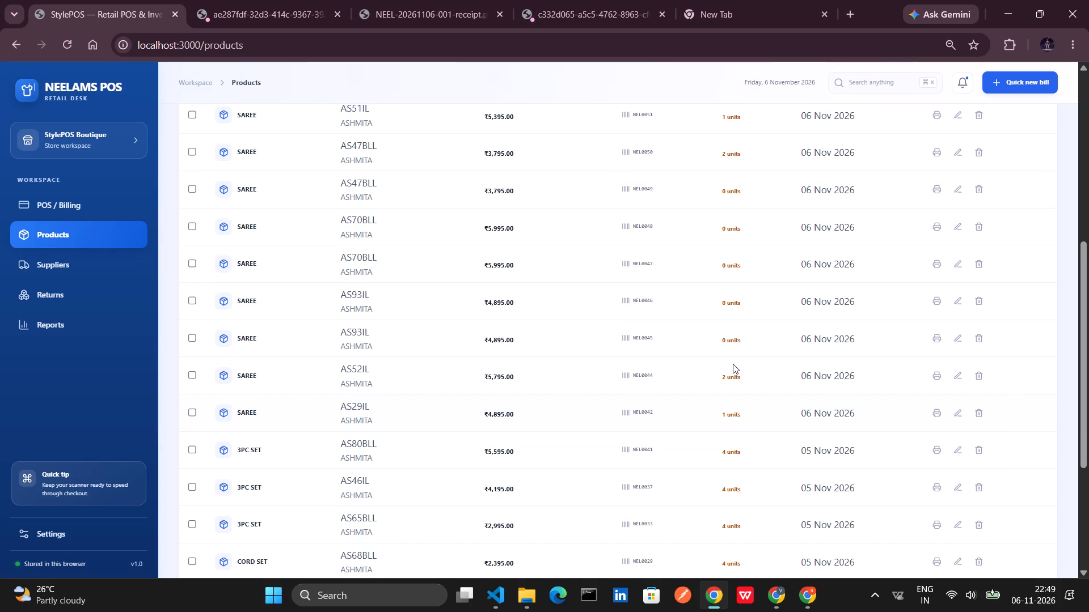
left_click(957, 301)
left_click(465, 393)
key("BackSpace")
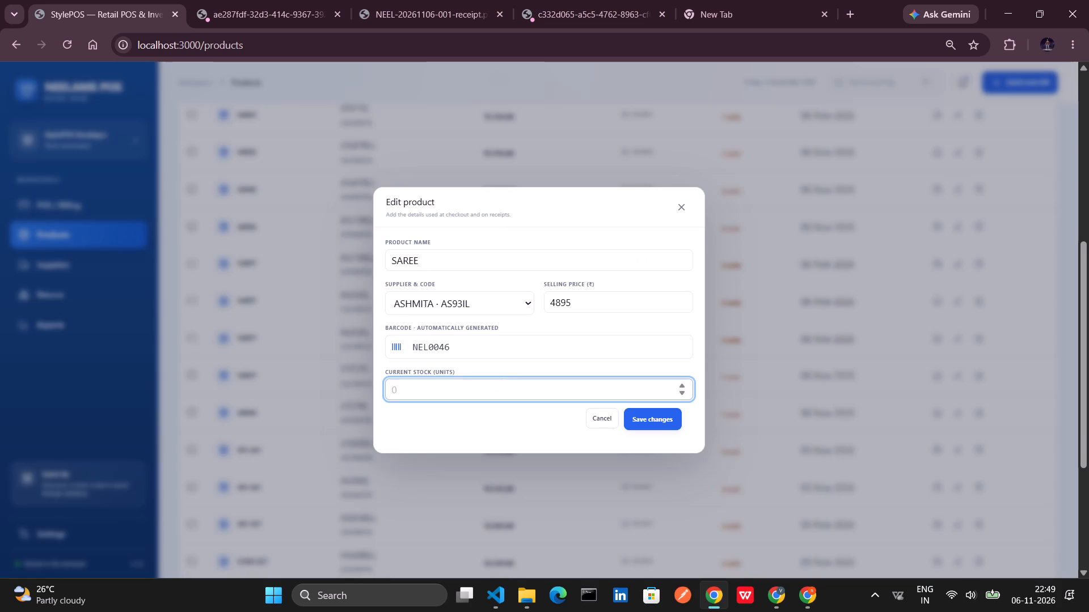
key("2")
key("Return")
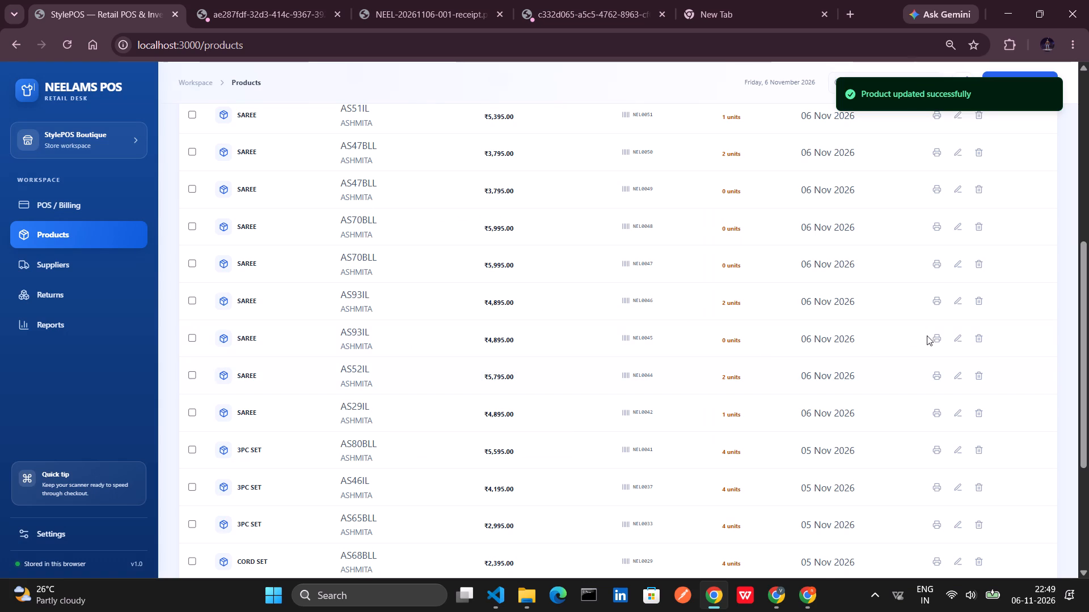
Delete the duplicate AS93IL SAREE product with barcode NEL0045.
left_click(987, 341)
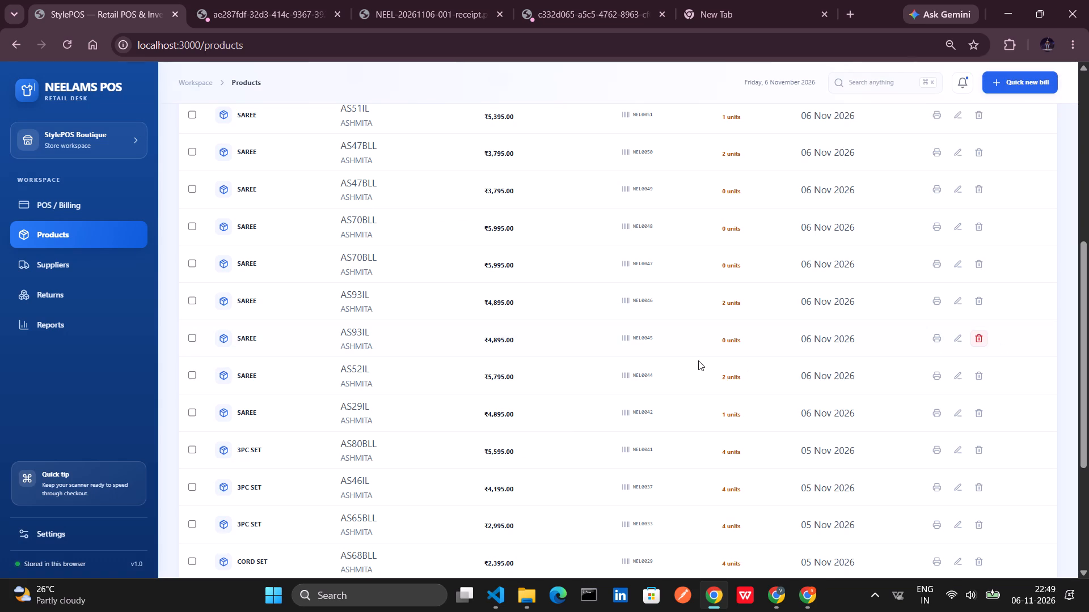
left_click(691, 357)
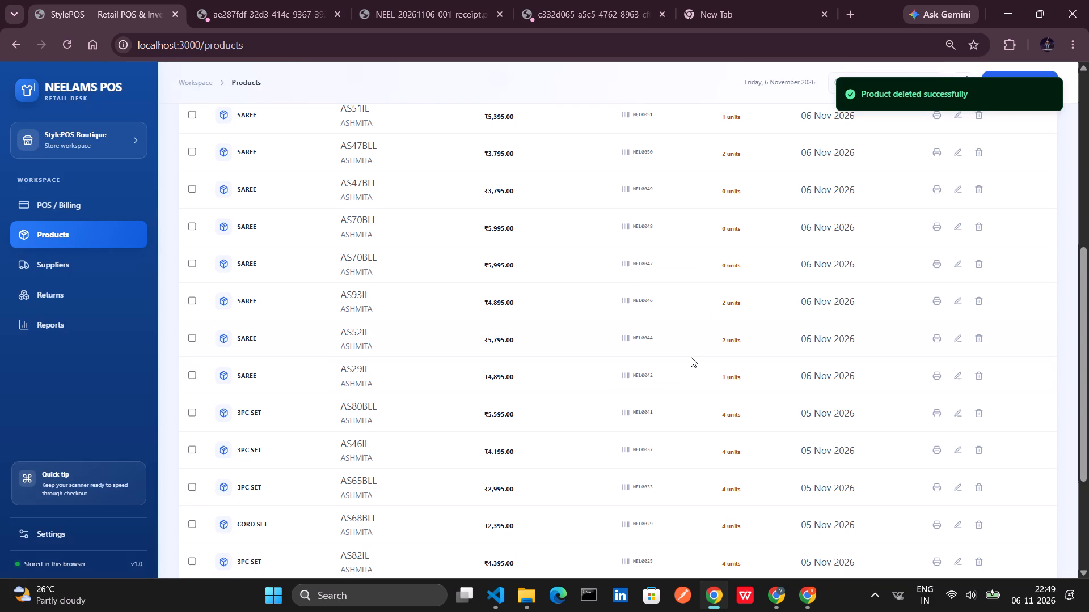
Review the product list for remaining duplicate supplier codes and entries without stock.
scroll(691, 357, "up", 6)
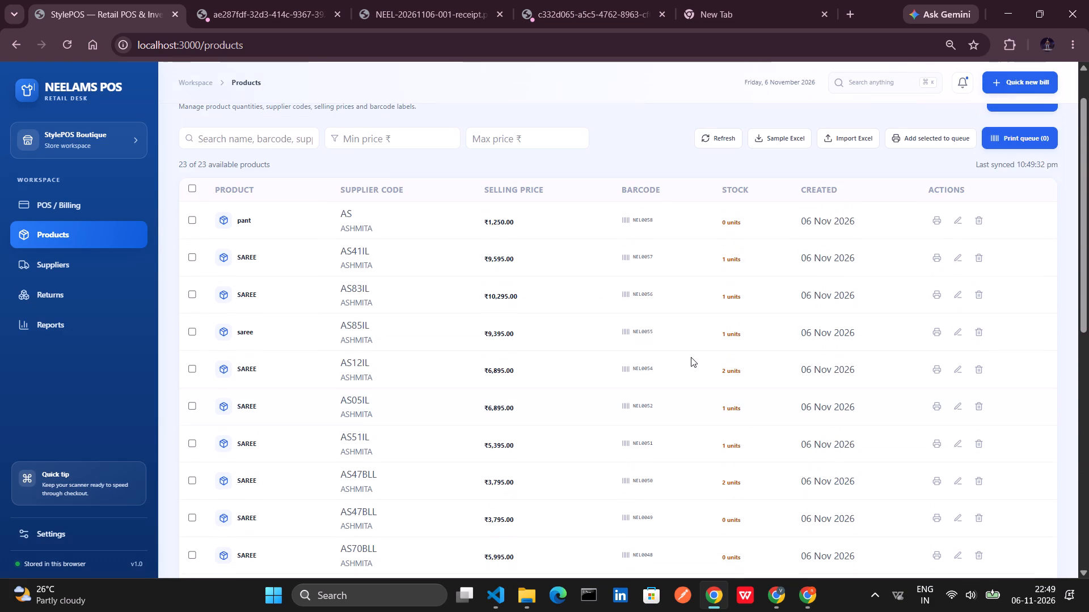
scroll(691, 357, "down", 1)
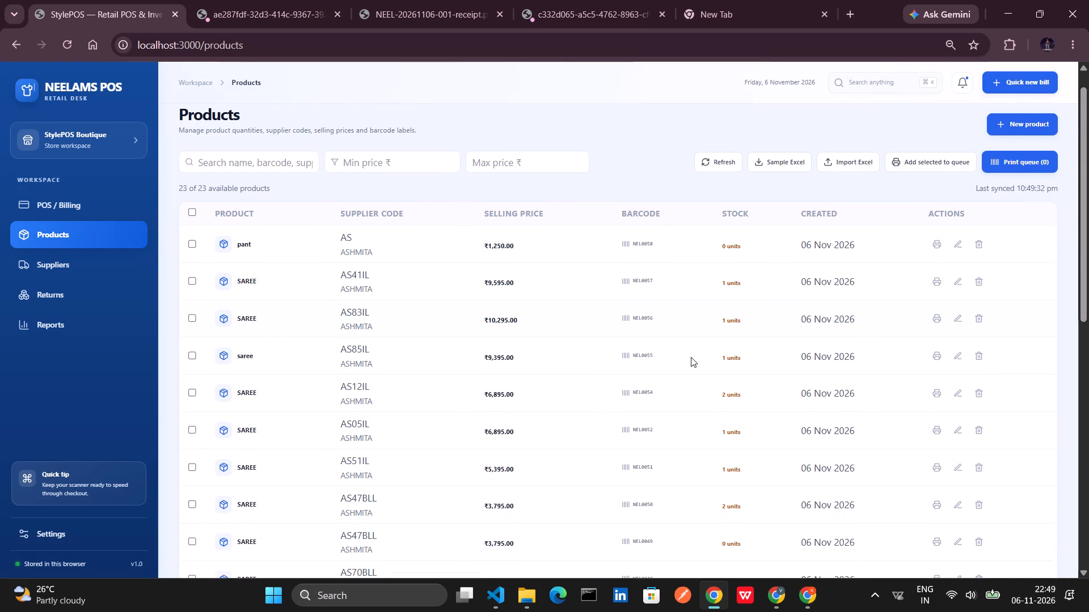
scroll(691, 357, "down", 3)
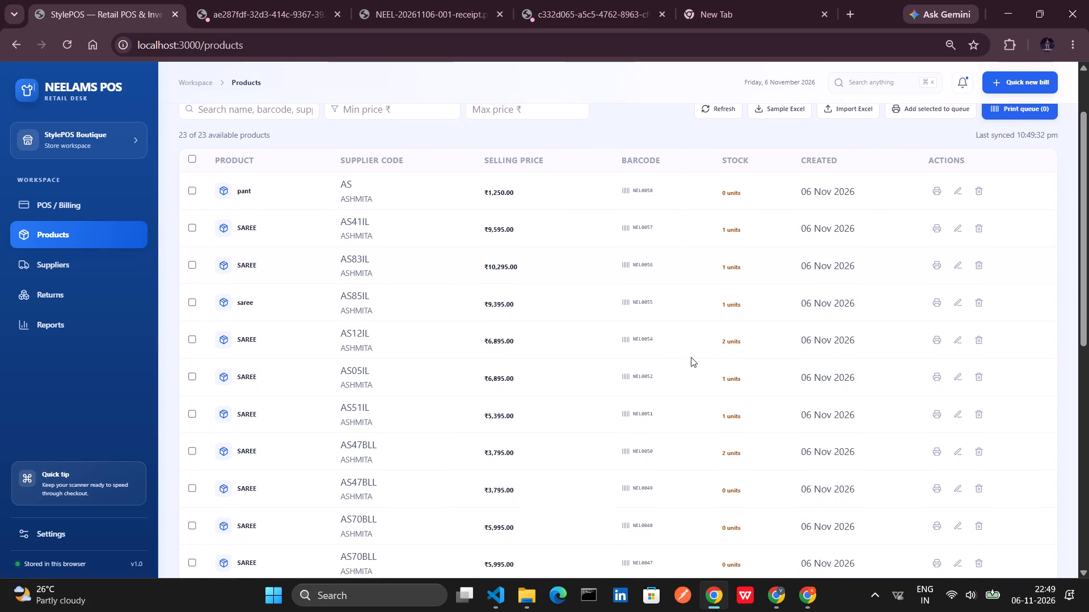
scroll(697, 325, "down", 3)
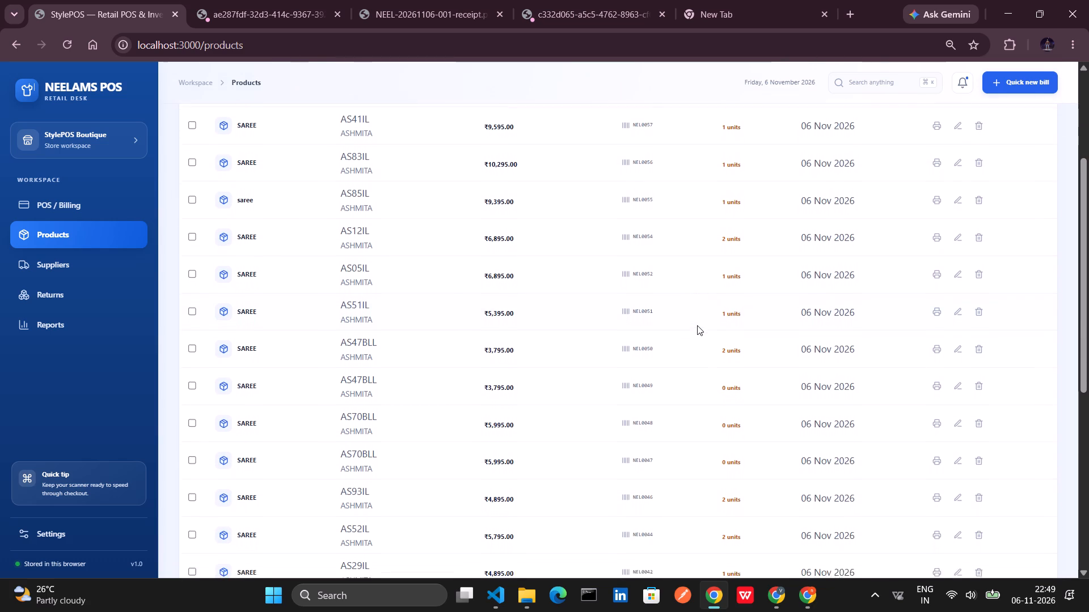
scroll(697, 325, "down", 1)
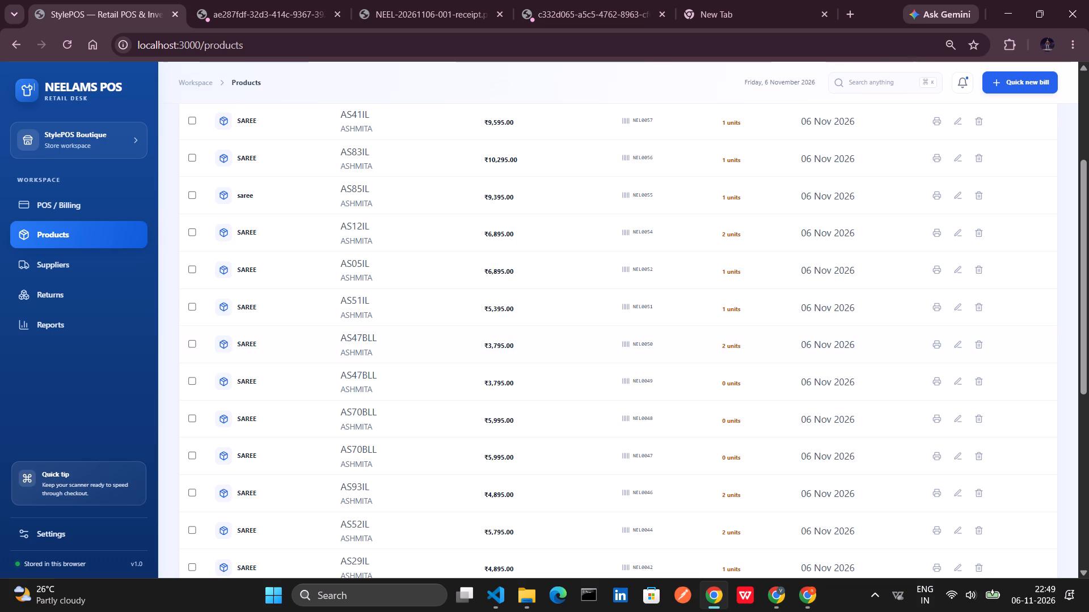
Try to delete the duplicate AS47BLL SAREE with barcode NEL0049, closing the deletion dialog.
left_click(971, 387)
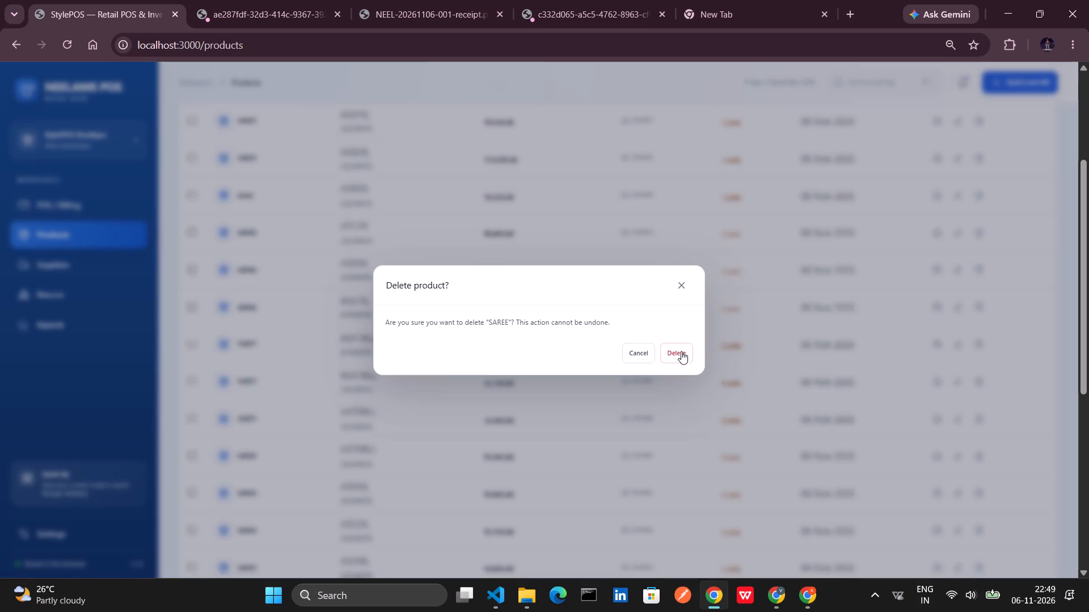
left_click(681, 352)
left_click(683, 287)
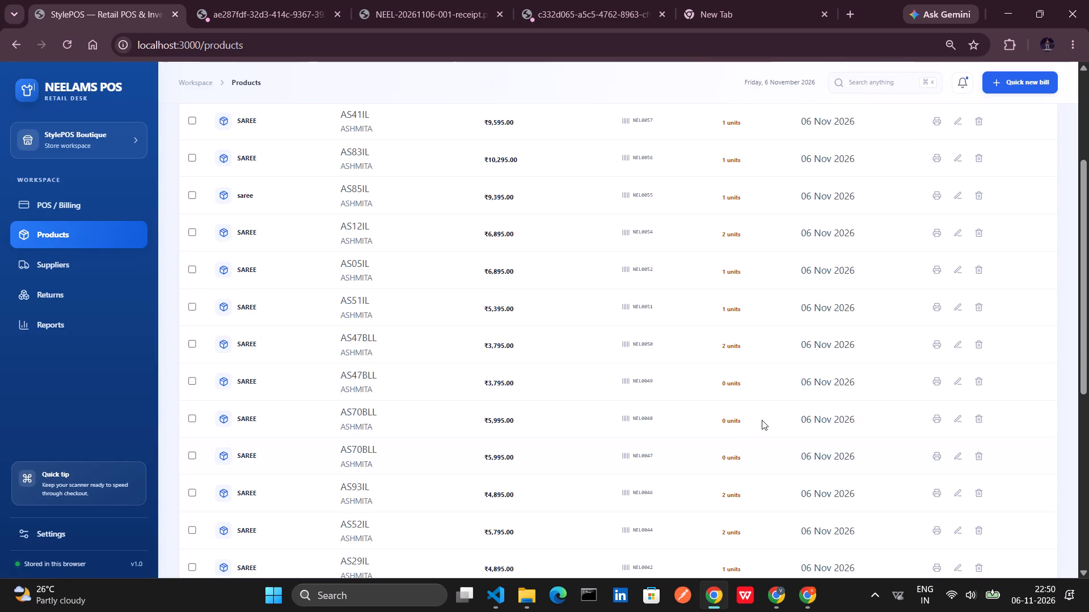
Set the current stock of the AS70BLL SAREE with barcode NEL0048 to 2 units and save.
left_click(957, 419)
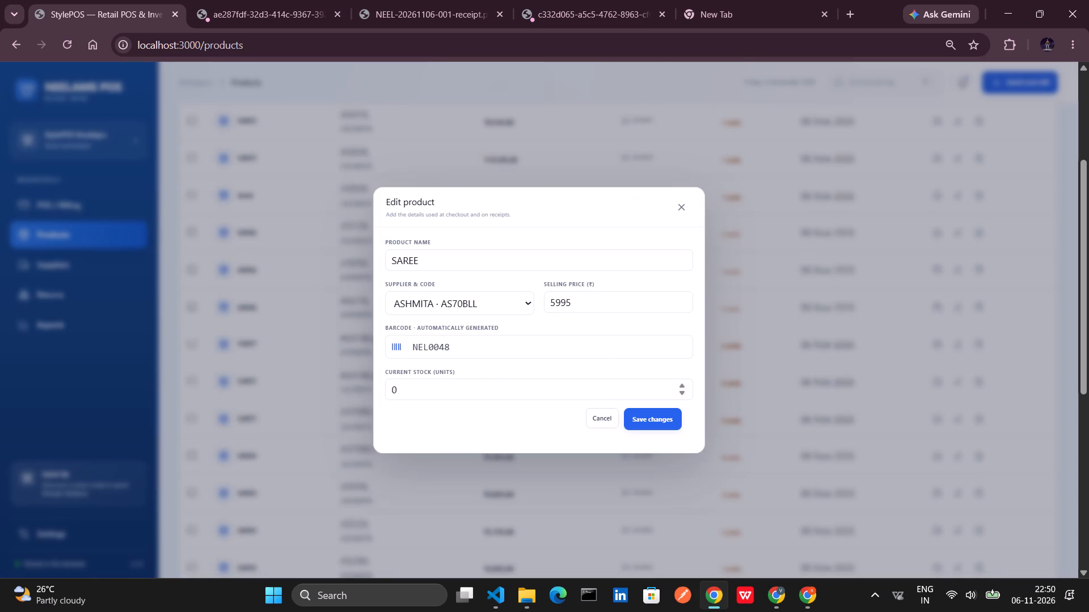
left_click(467, 387)
key("BackSpace")
key("2")
key("Return")
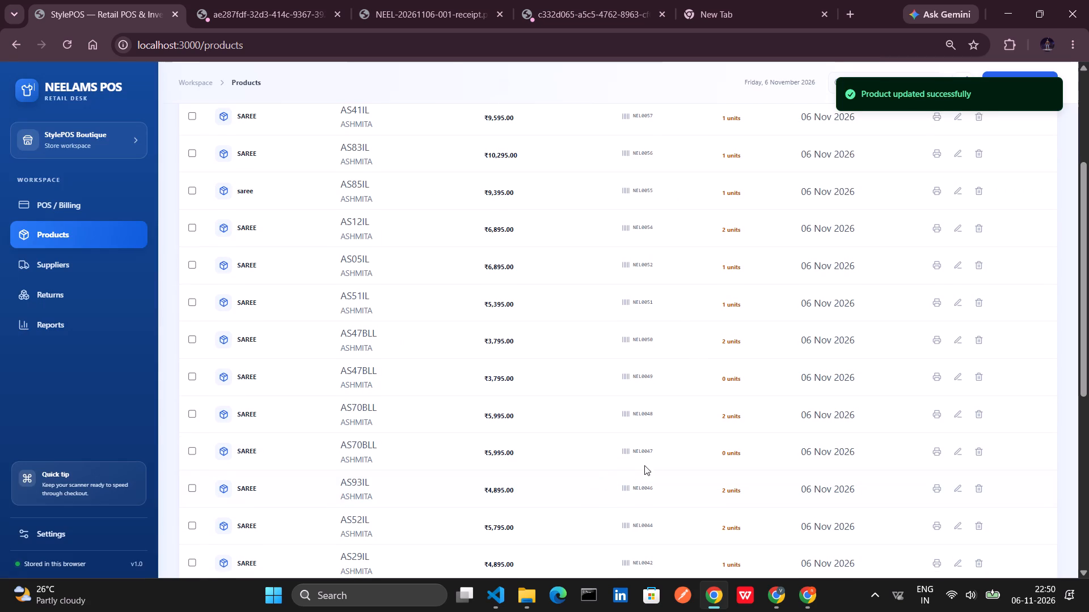
Delete the duplicate AS70BLL SAREE product with barcode NEL0047.
left_click(980, 453)
left_click(679, 349)
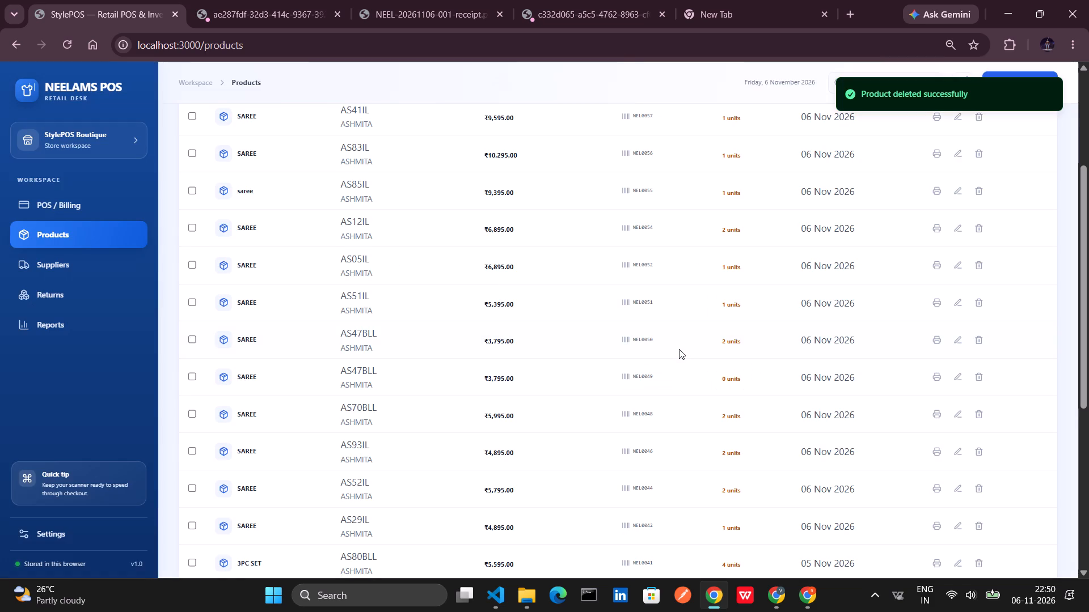
Review the whole product list for remaining duplicate supplier codes and products without stock.
scroll(679, 349, "down", 8)
scroll(679, 349, "up", 3)
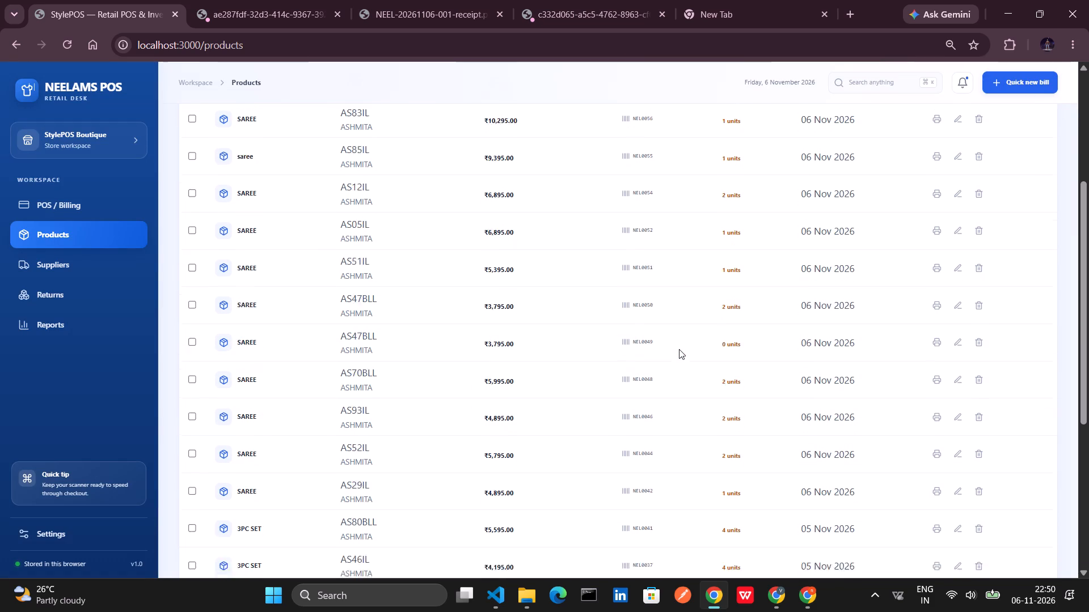
scroll(679, 349, "up", 7)
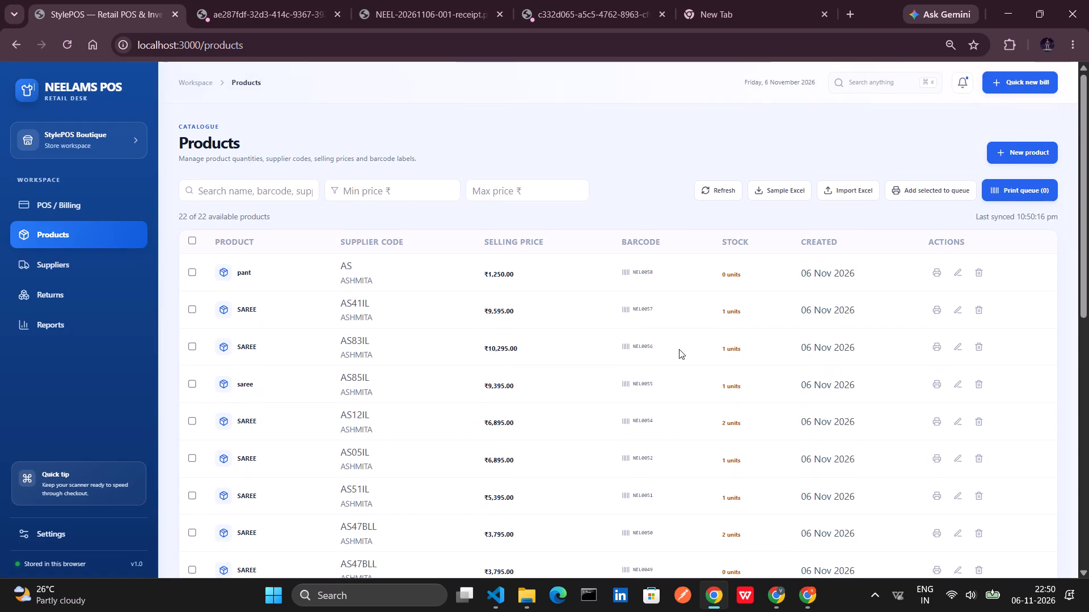
scroll(679, 349, "down", 4)
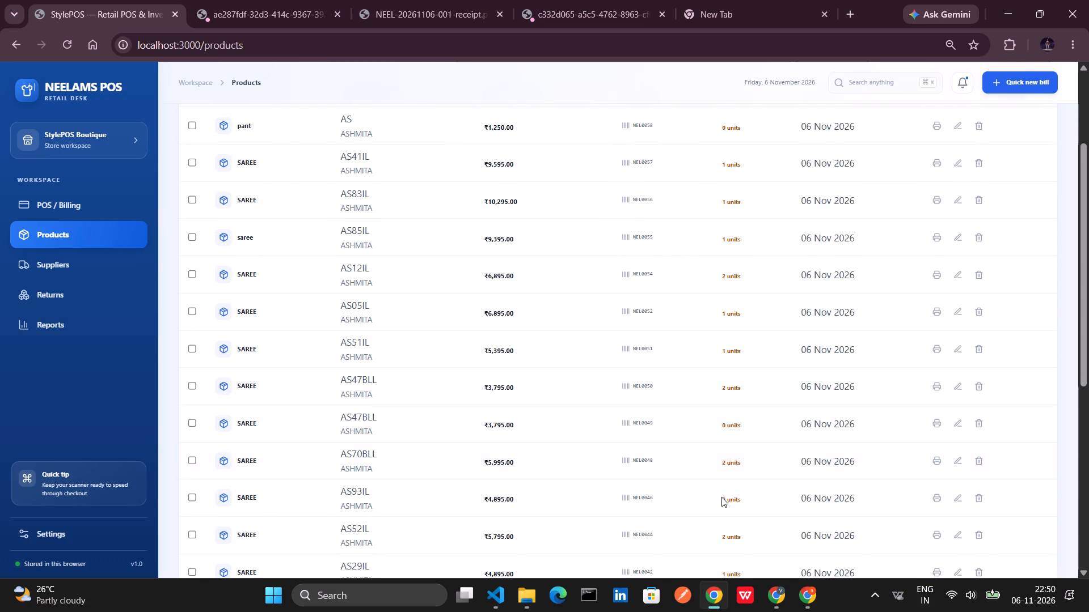
scroll(724, 534, "down", 2)
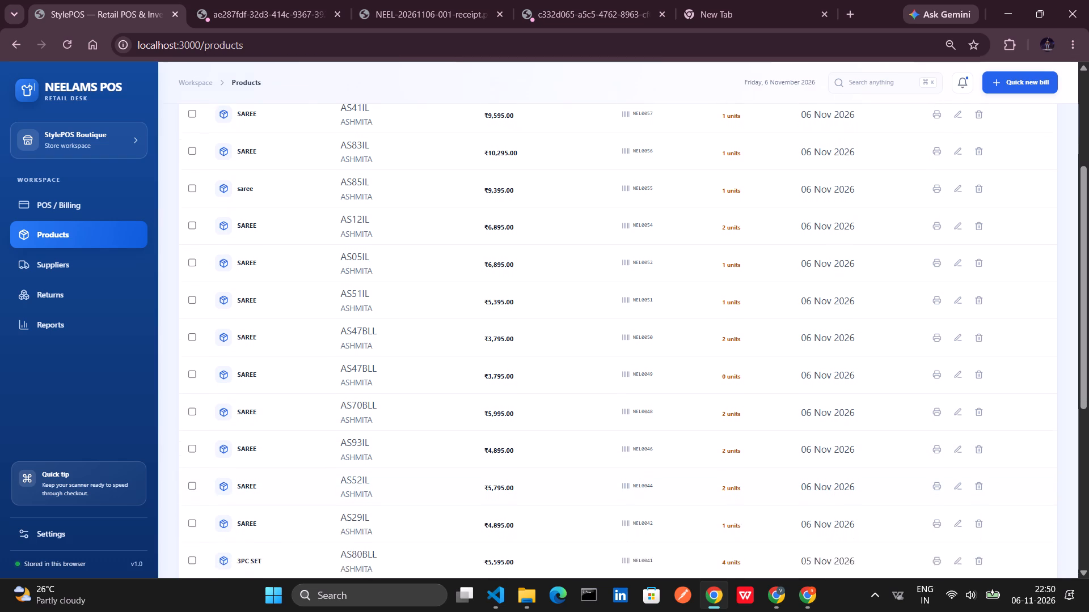
scroll(724, 534, "down", 1)
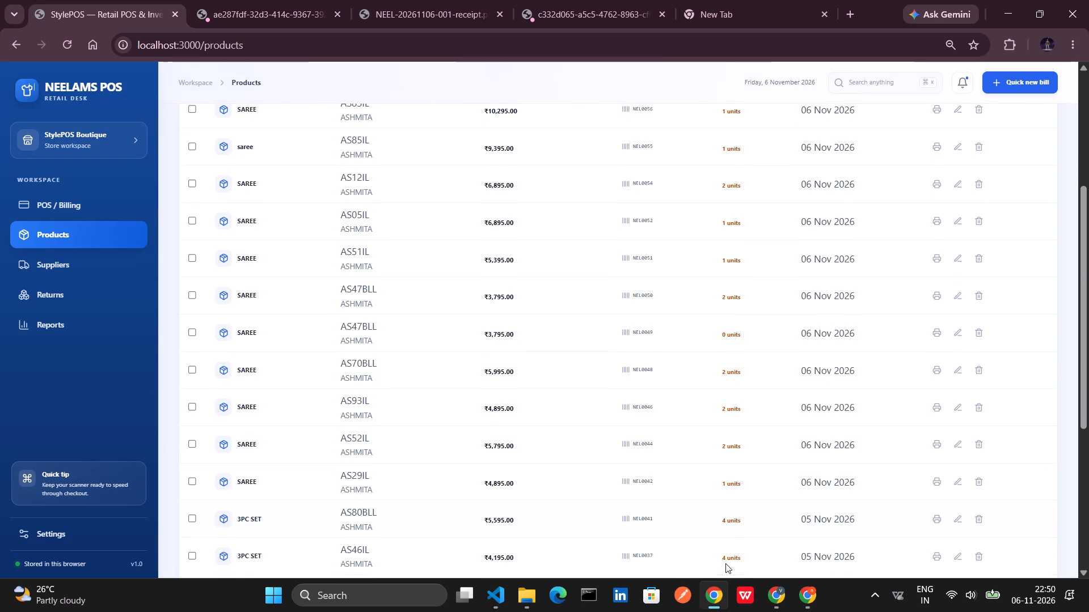
scroll(725, 563, "down", 1)
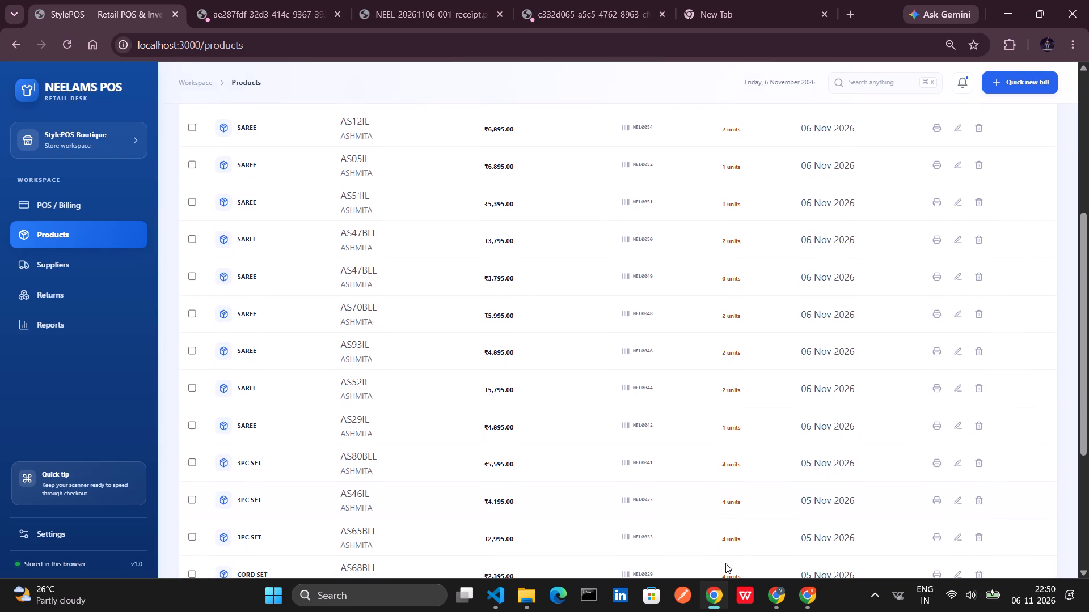
scroll(725, 563, "down", 3)
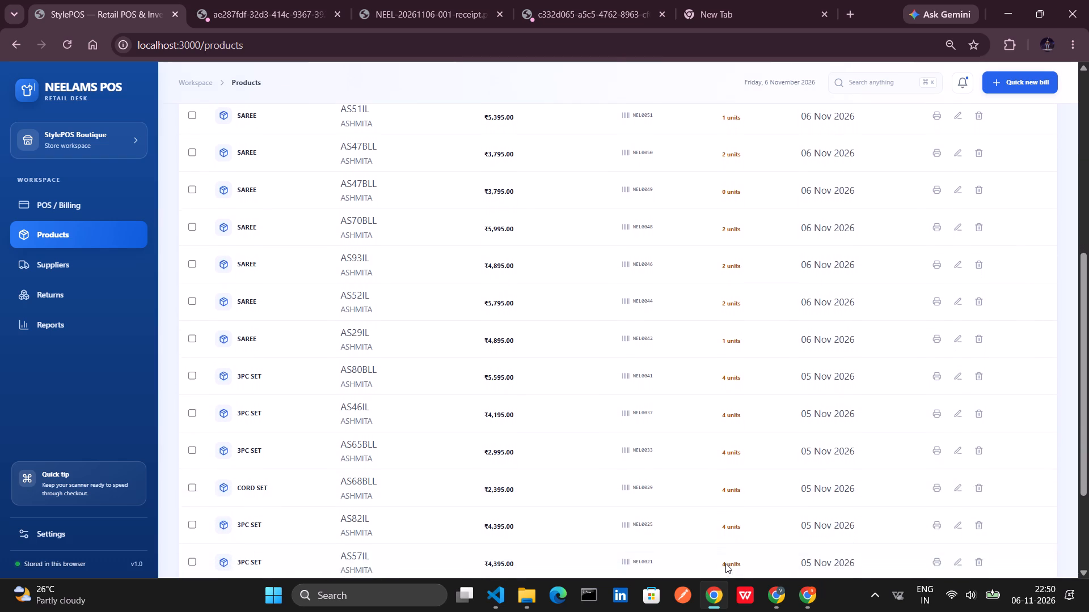
scroll(725, 563, "down", 1)
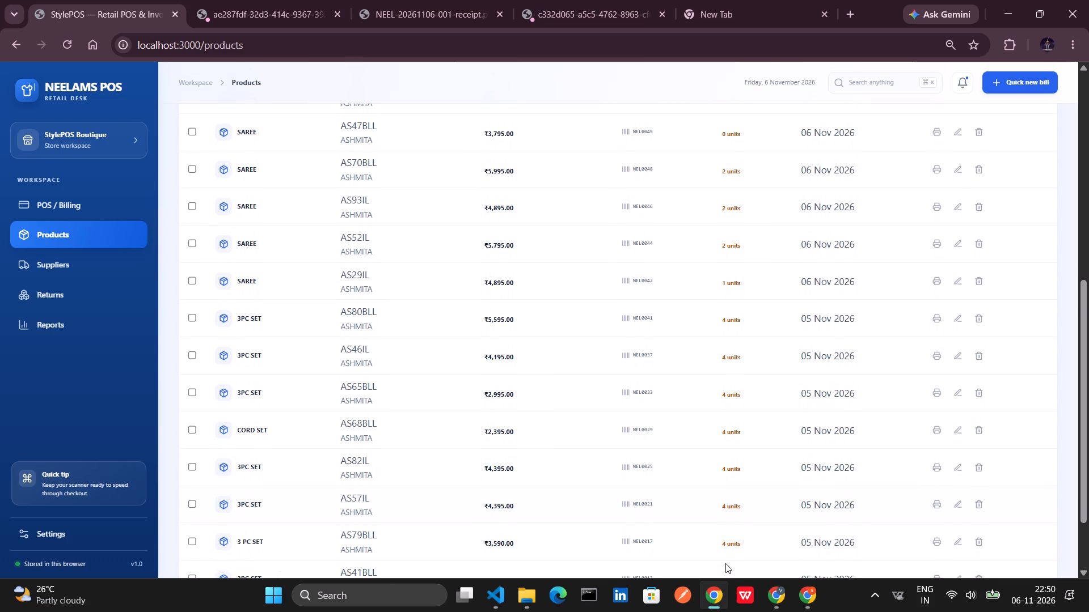
scroll(725, 563, "down", 3)
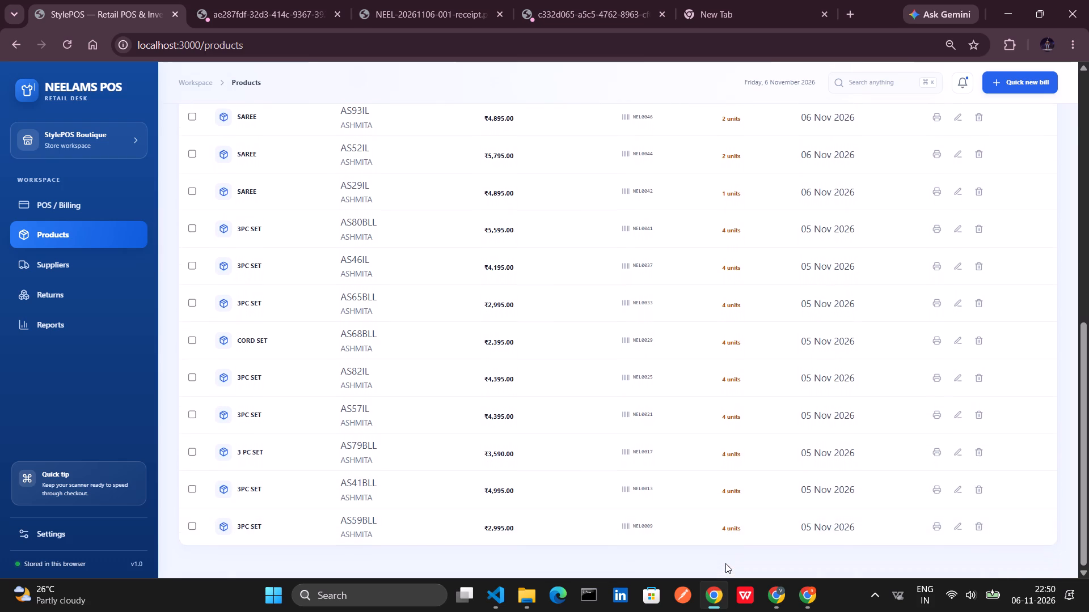
scroll(725, 563, "up", 8)
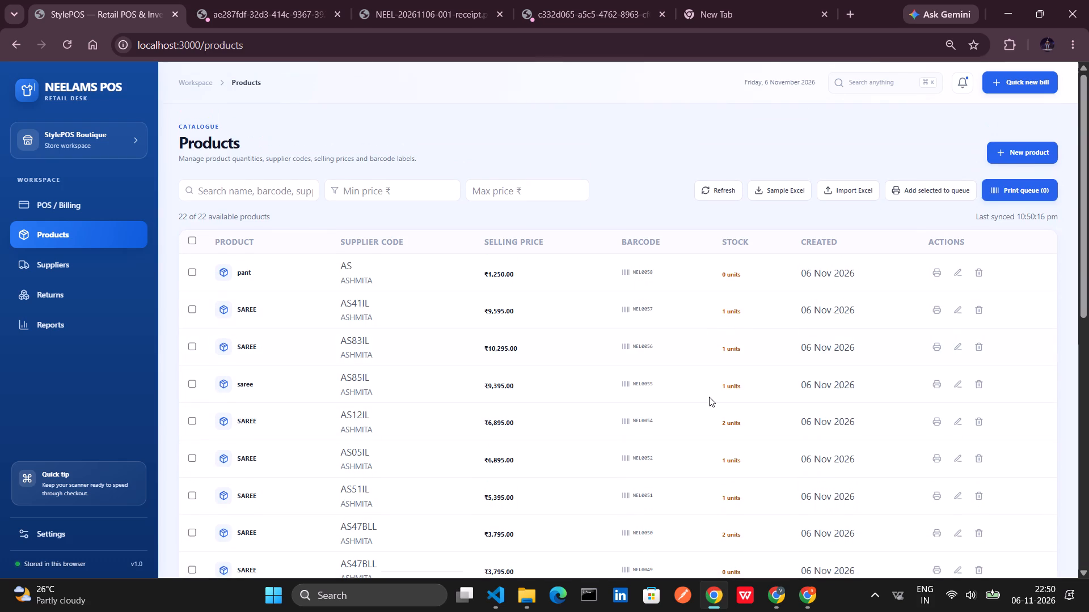
scroll(709, 397, "down", 7)
scroll(709, 397, "up", 3)
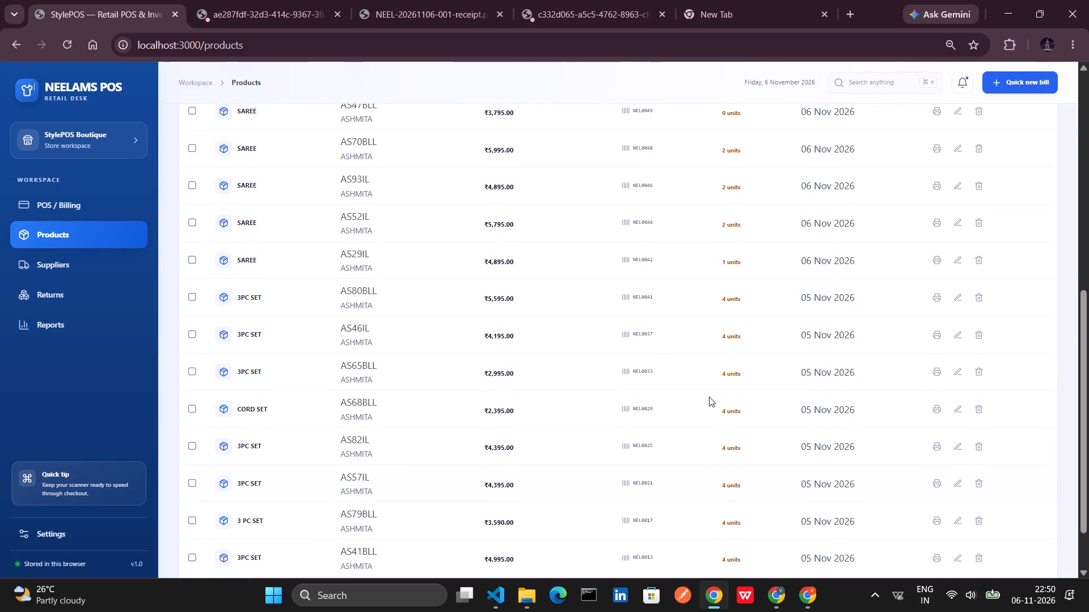
scroll(709, 397, "up", 10)
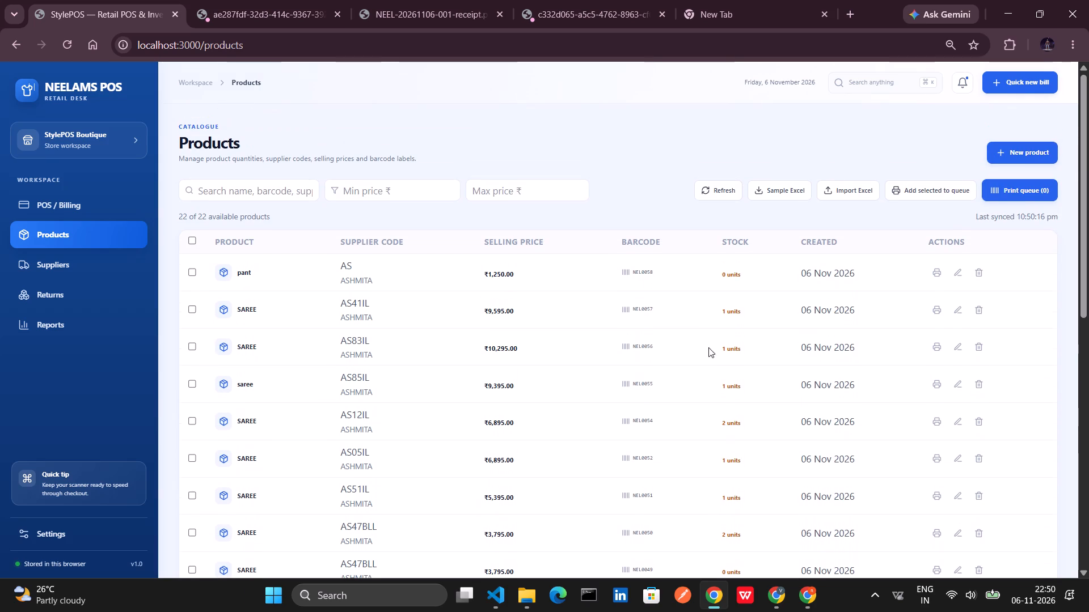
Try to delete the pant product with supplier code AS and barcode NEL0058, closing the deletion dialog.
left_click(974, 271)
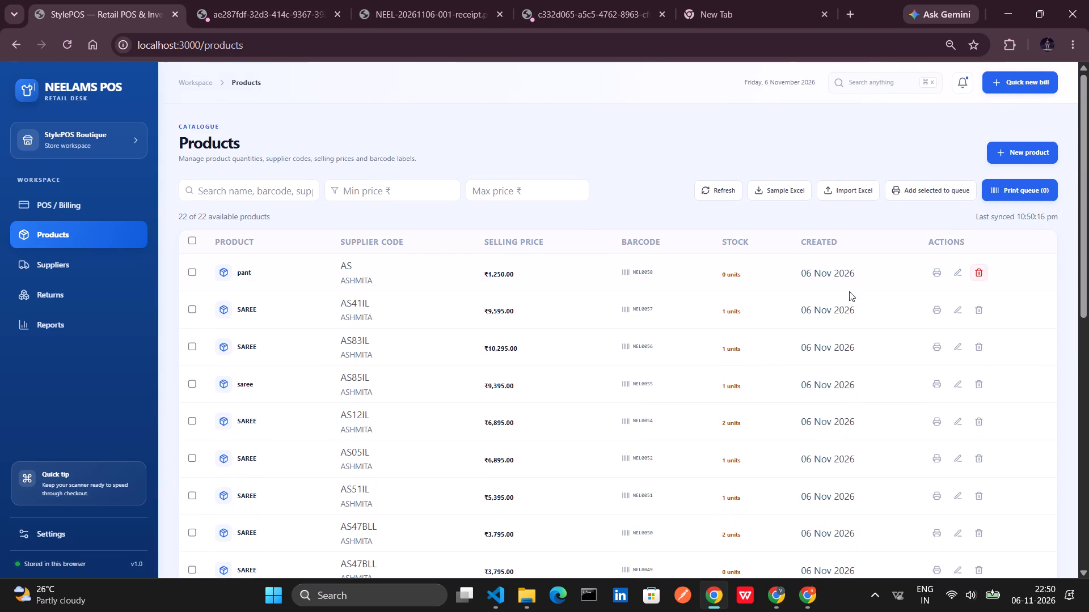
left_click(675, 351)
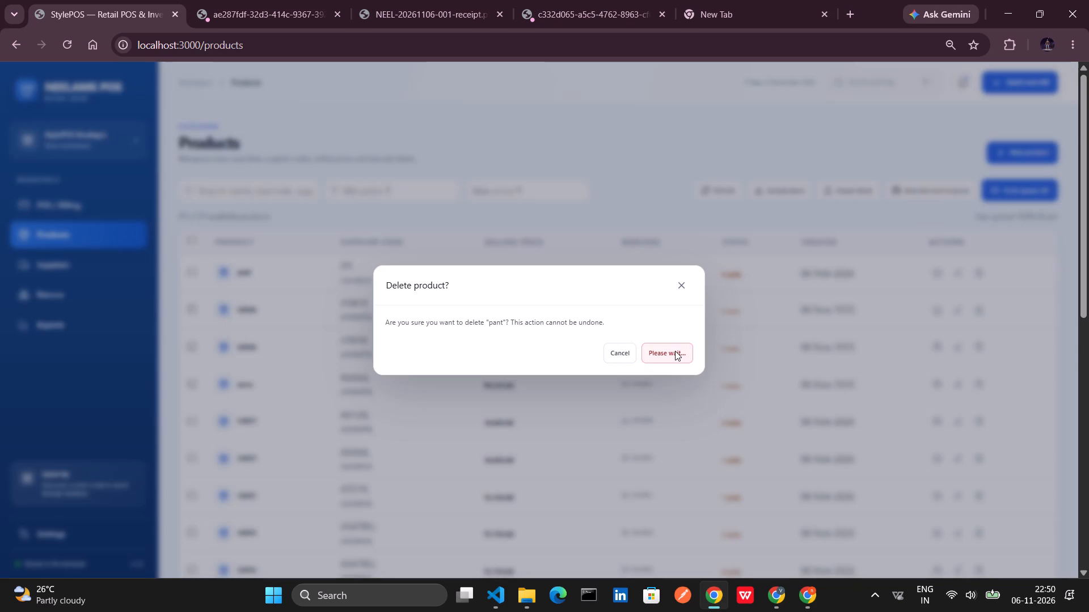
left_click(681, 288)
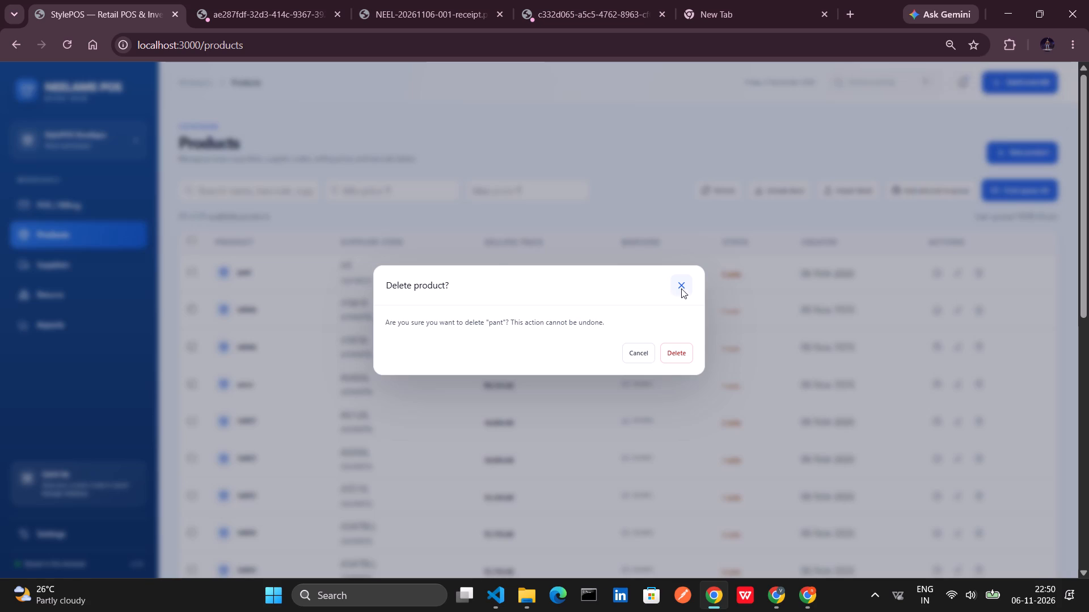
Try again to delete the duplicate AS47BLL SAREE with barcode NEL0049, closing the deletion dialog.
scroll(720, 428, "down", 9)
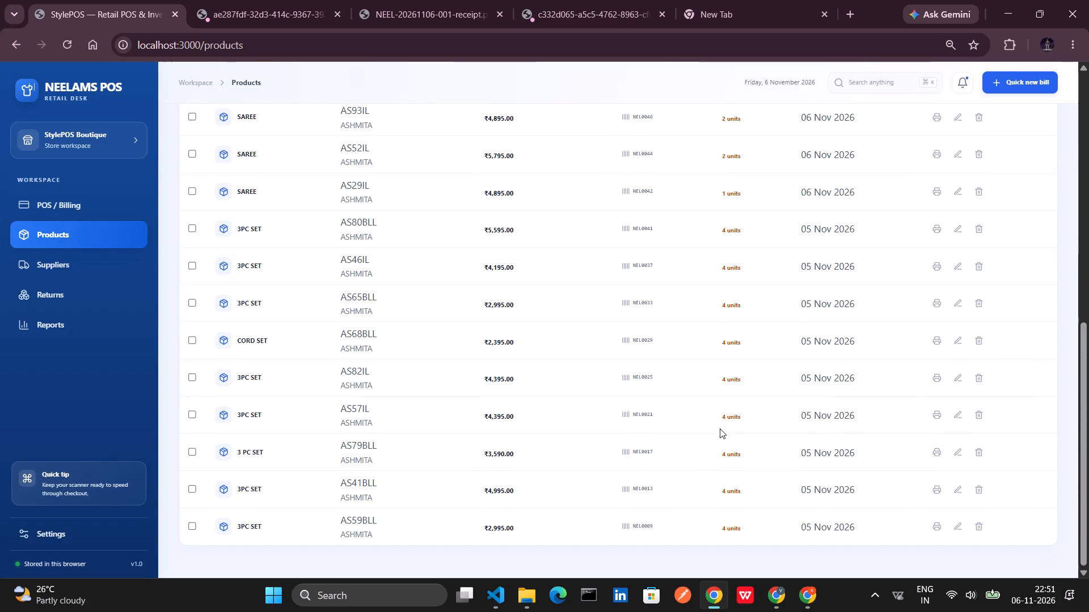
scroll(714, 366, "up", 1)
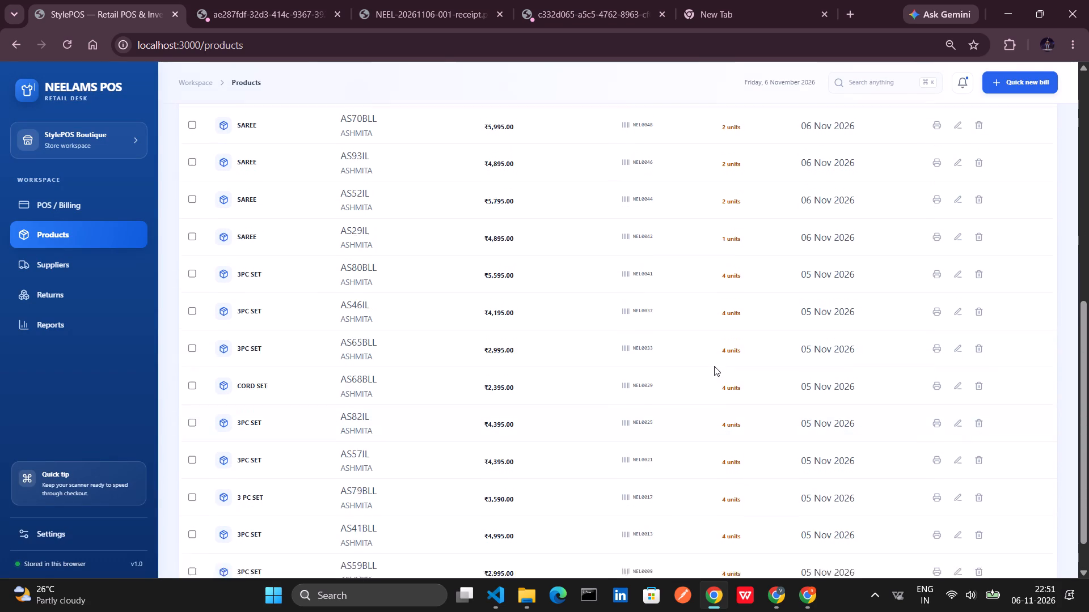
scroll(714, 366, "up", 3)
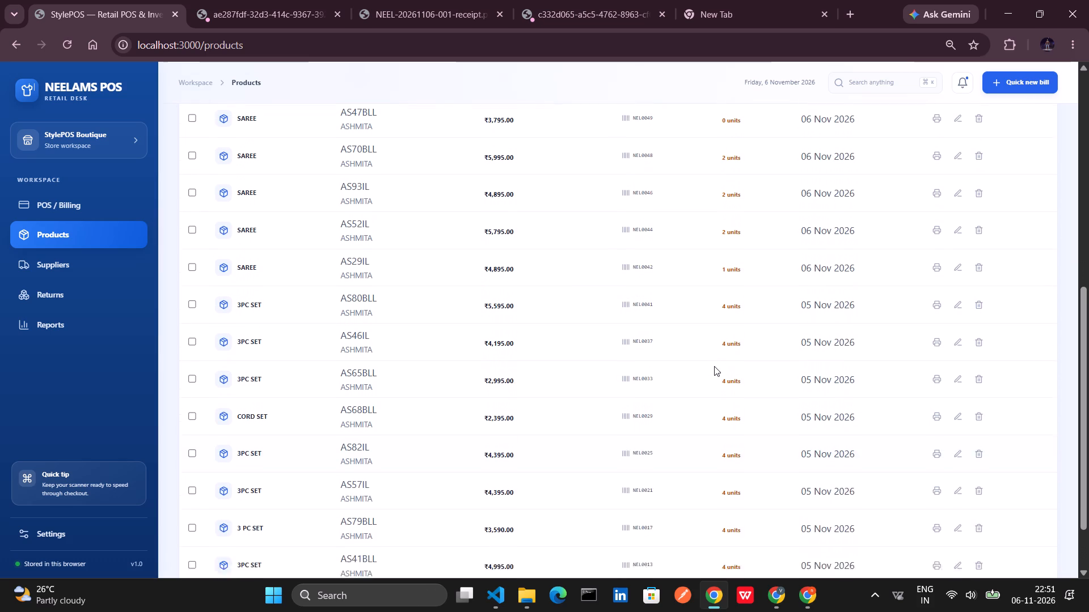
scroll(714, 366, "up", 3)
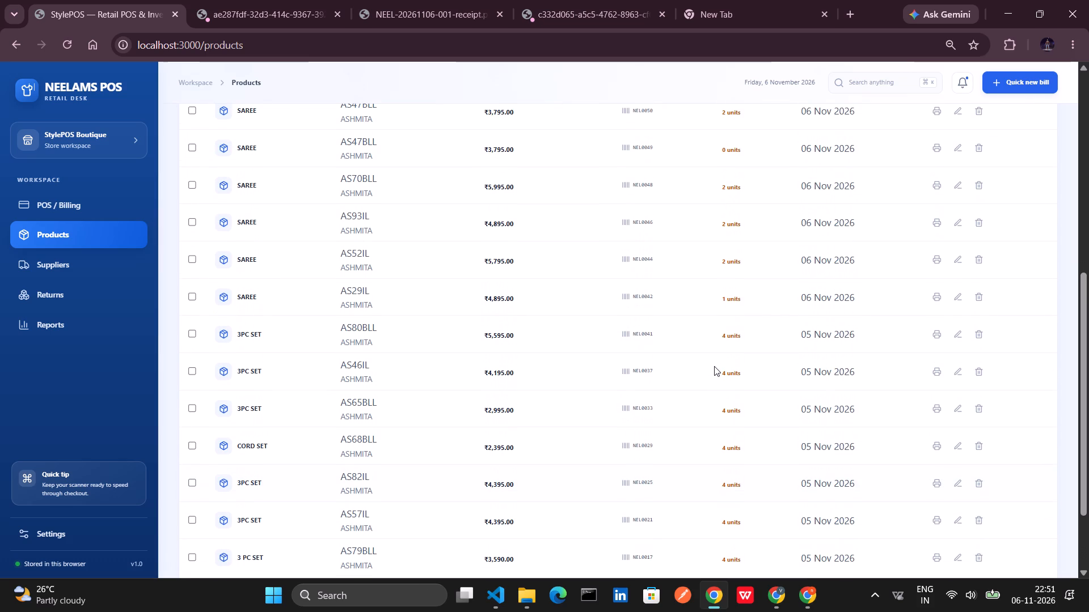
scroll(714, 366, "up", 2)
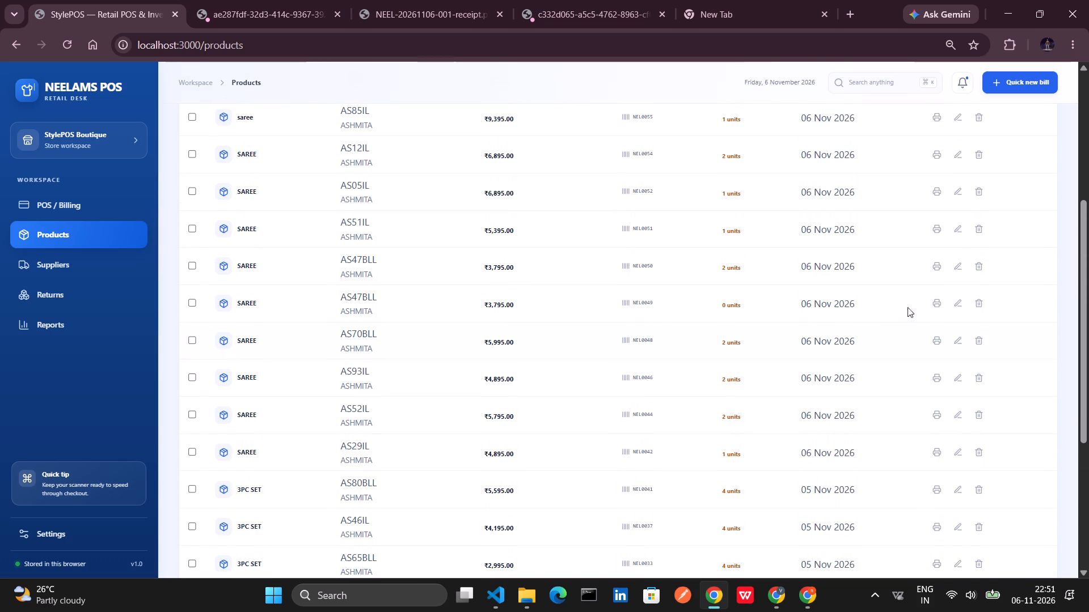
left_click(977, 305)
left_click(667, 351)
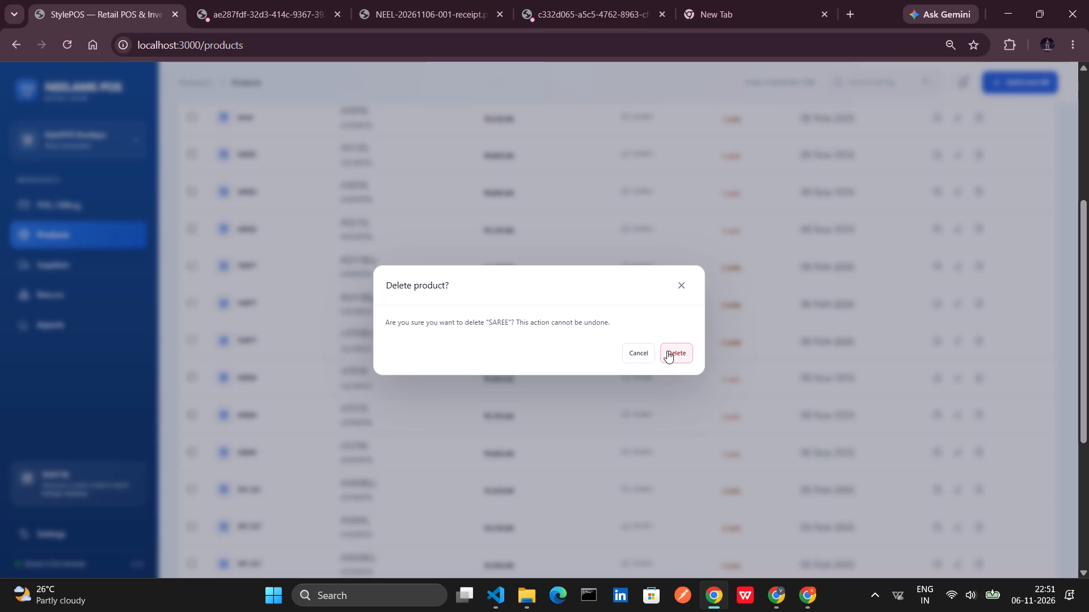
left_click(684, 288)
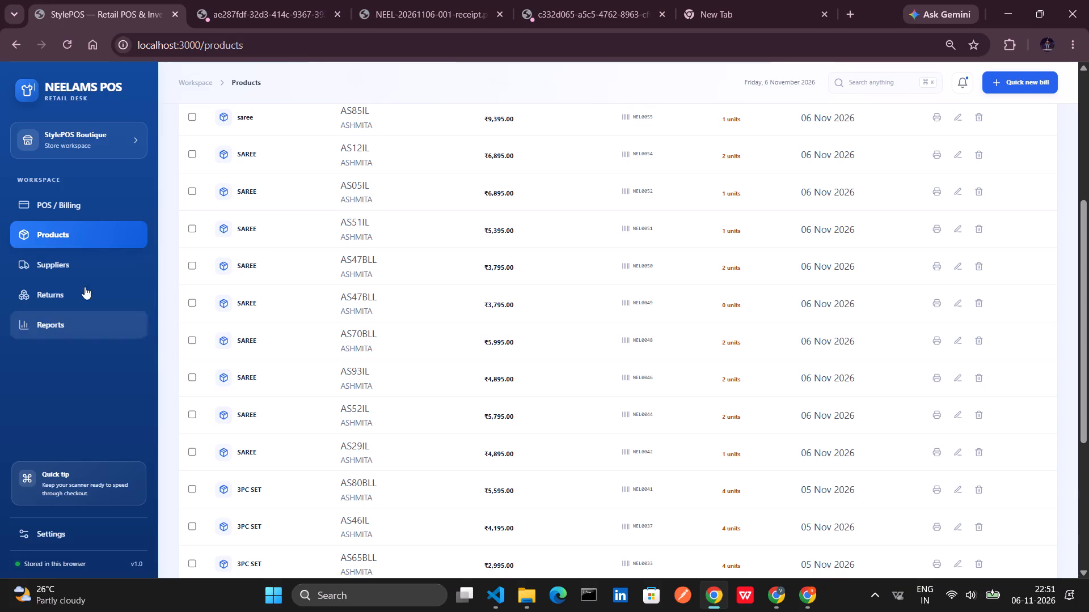
left_click(85, 316)
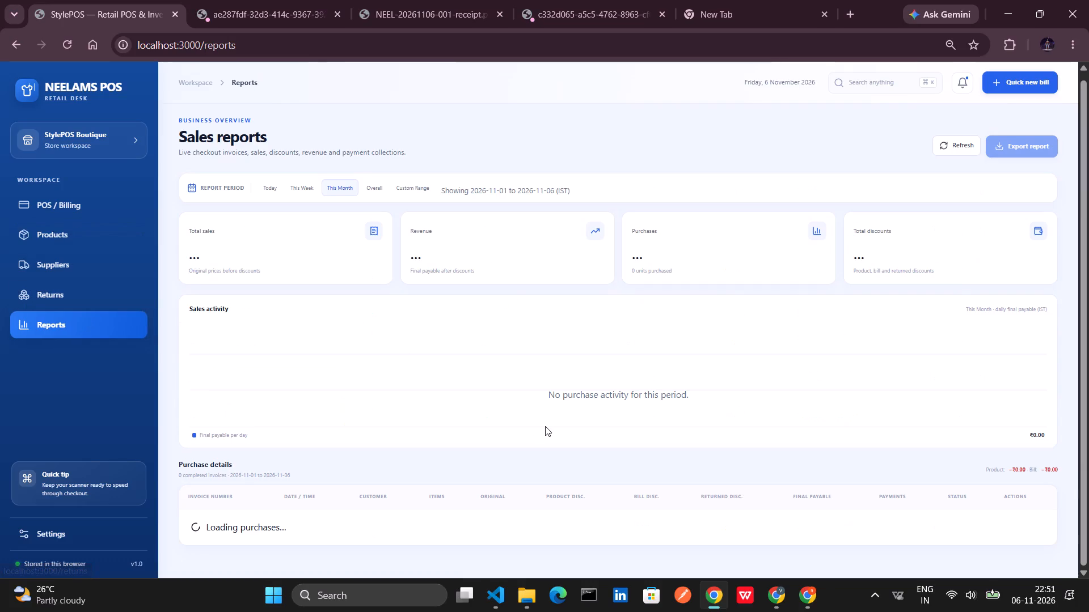
scroll(545, 426, "down", 2)
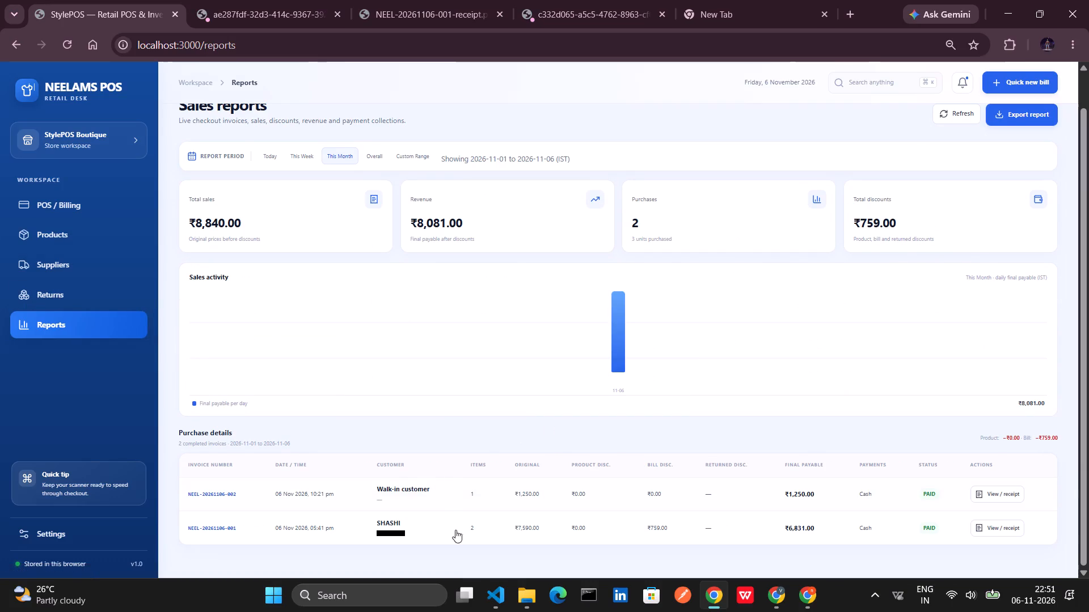
left_click(564, 523)
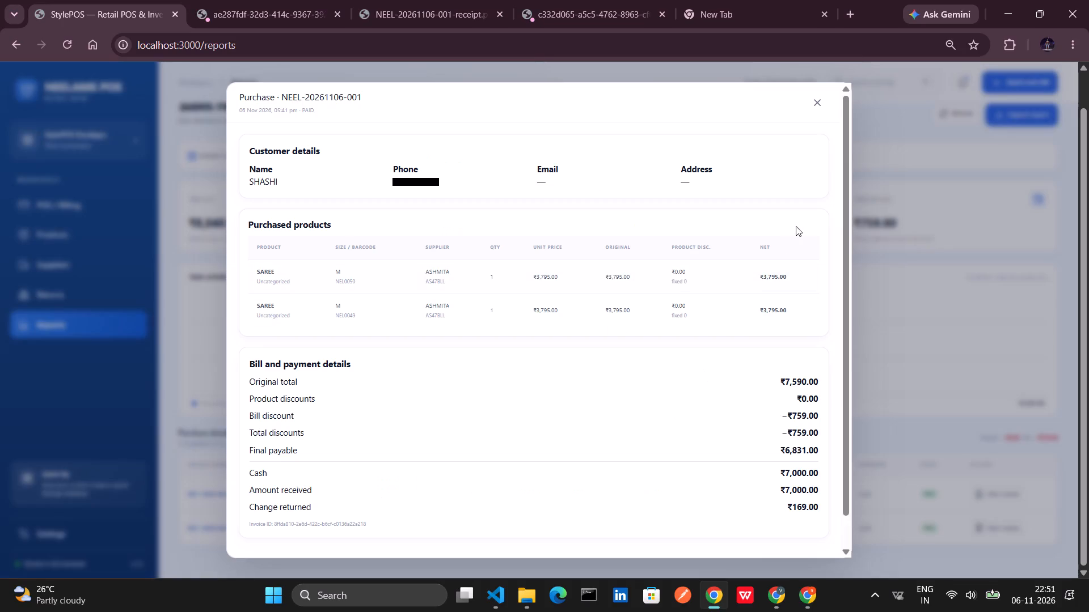
left_click(823, 96)
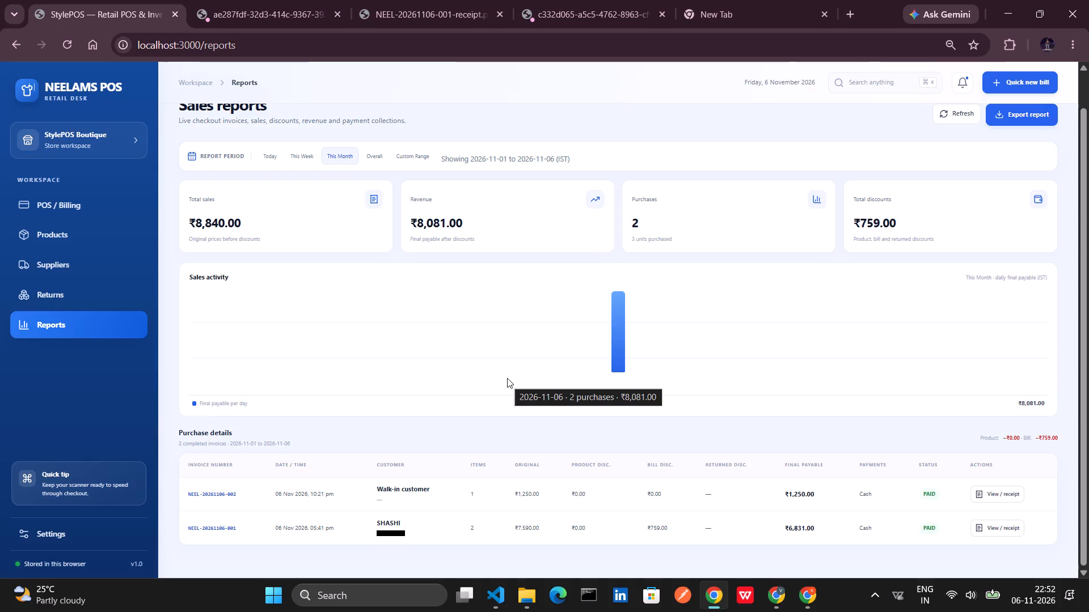
scroll(513, 355, "up", 2)
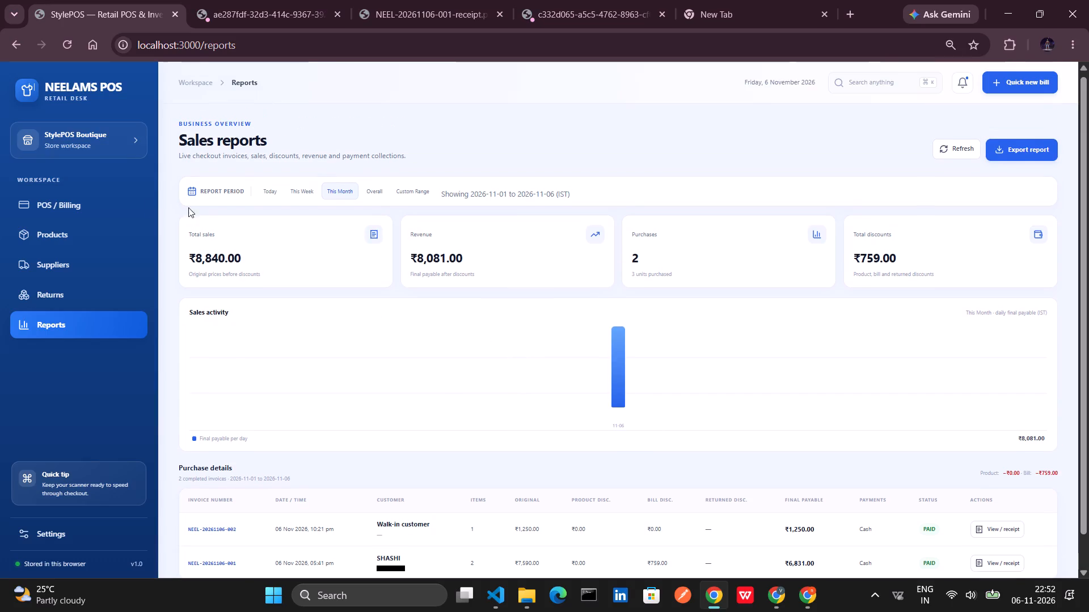
Return to the product list and check the stock of the AS47BLL SAREE entries.
left_click(73, 241)
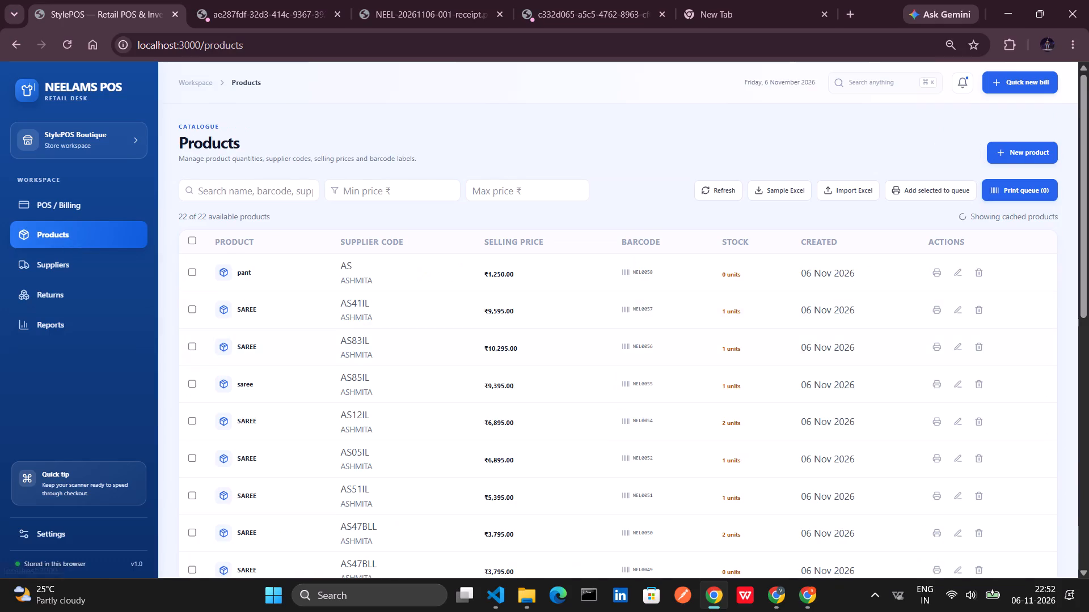
scroll(506, 350, "down", 9)
scroll(506, 350, "up", 6)
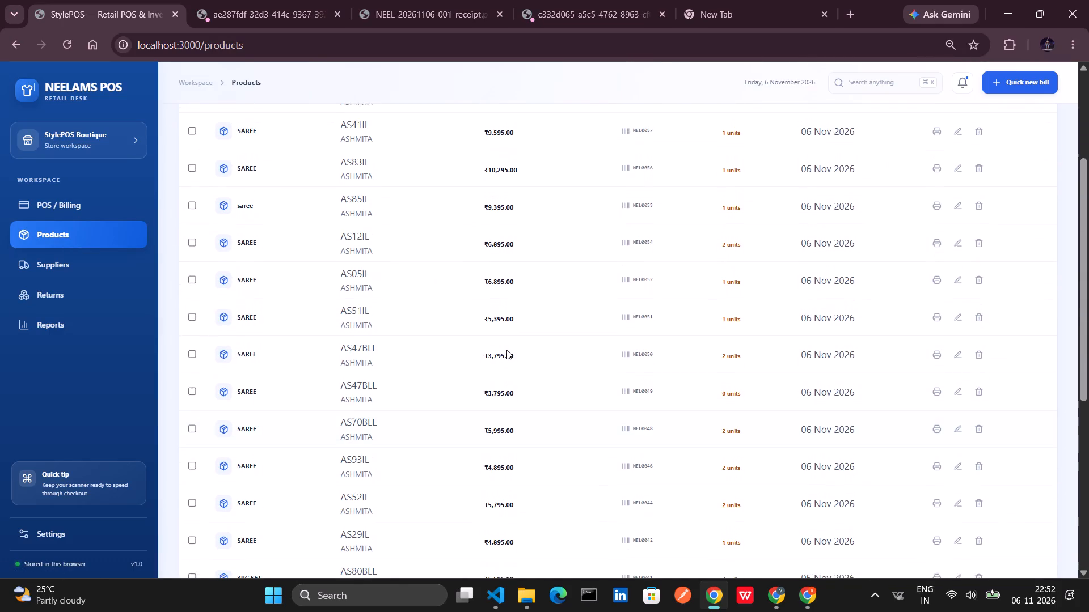
scroll(690, 424, "down", 1)
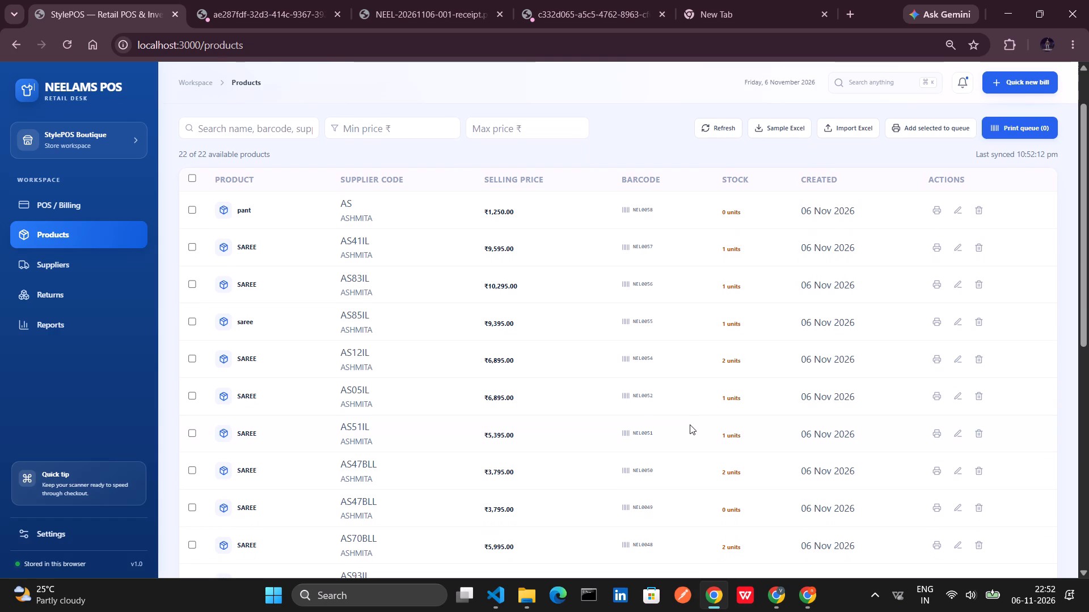
Search the billing catalogue for 47 and add the AS47BLL SAREE with barcode NEL0050 to the current bill.
left_click(61, 206)
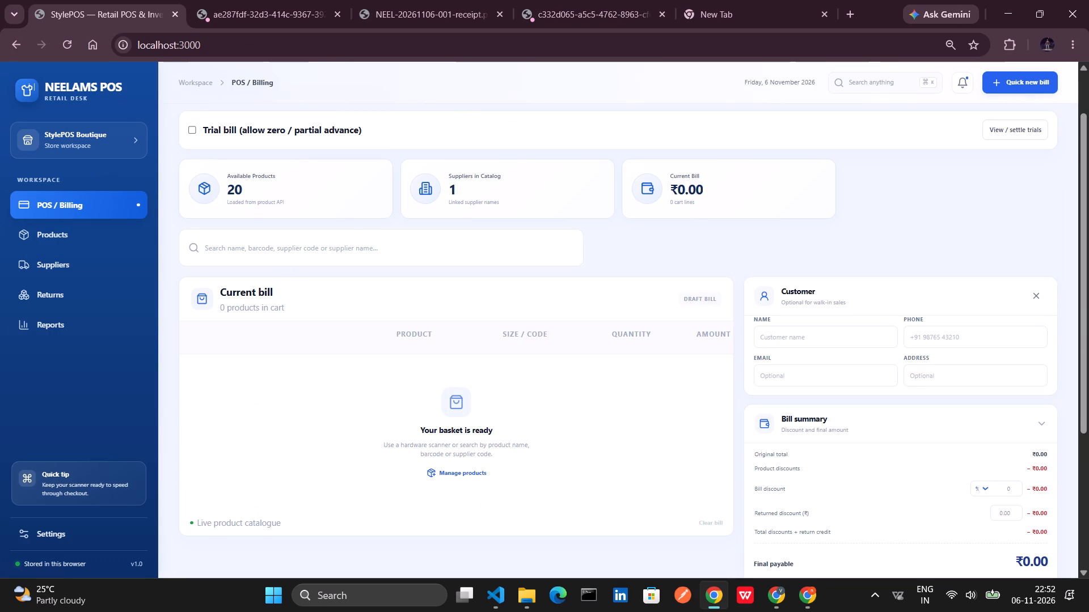
scroll(285, 244, "up", 1)
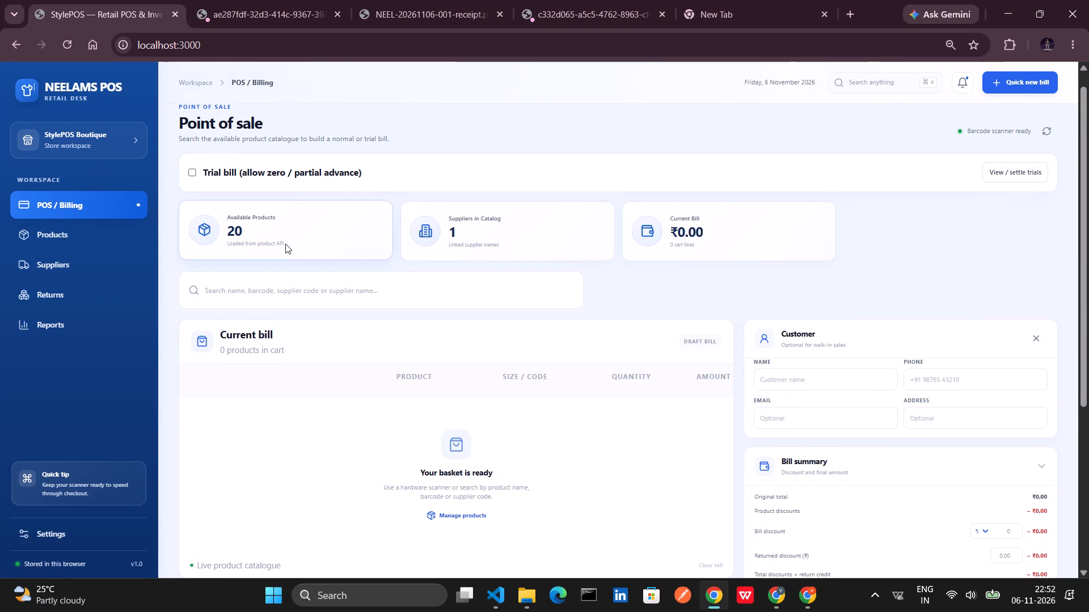
left_click(249, 293)
type("47")
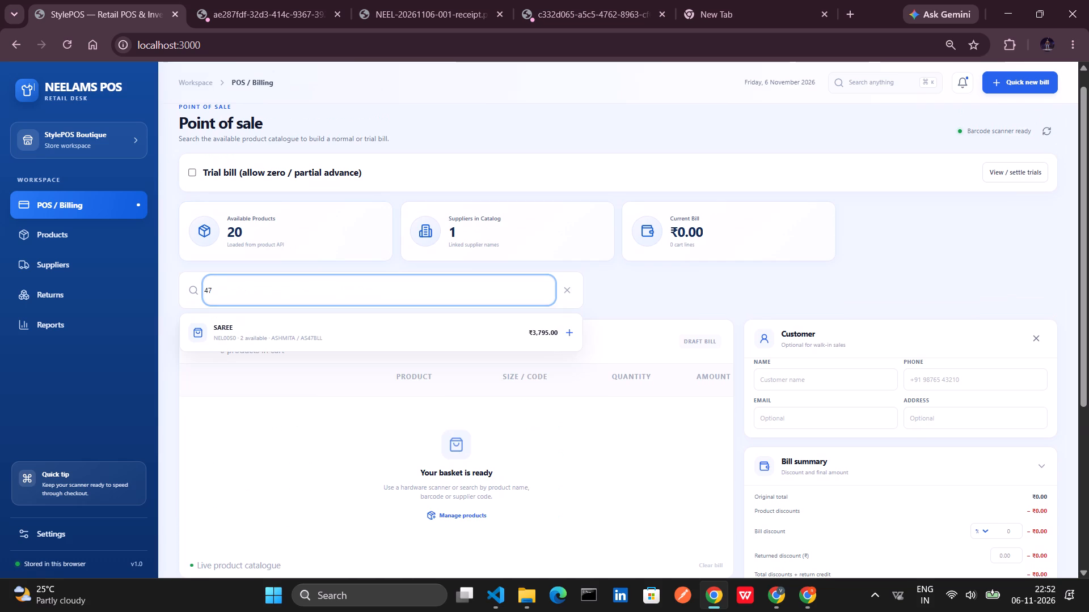
left_click(437, 329)
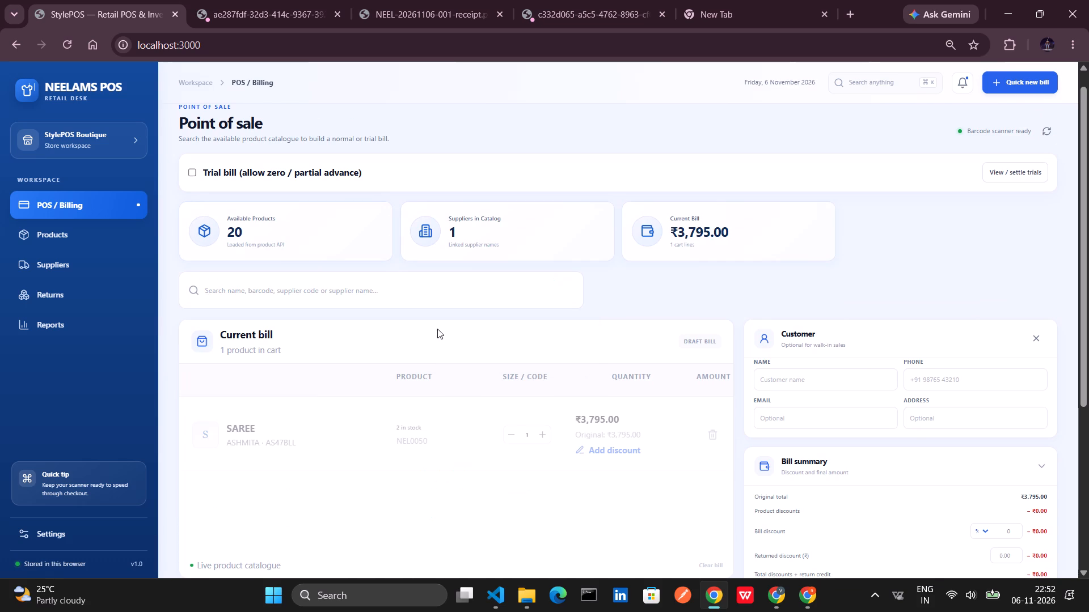
Remove the AS47BLL SAREE from the current bill.
left_click(710, 430)
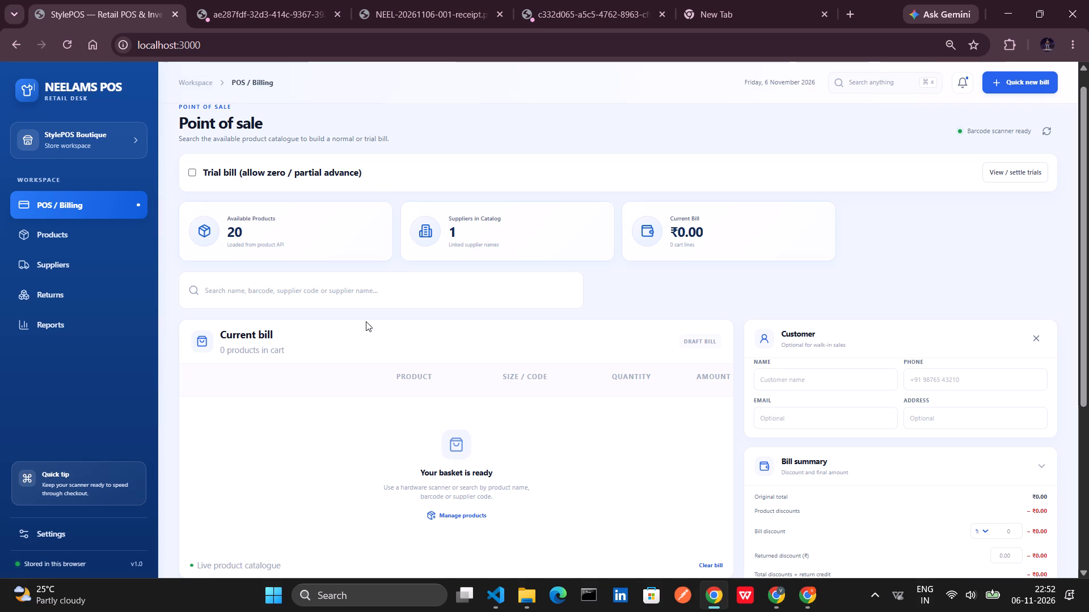
Check the product list's stock and the open trial bills, returning to billing when done.
left_click(64, 242)
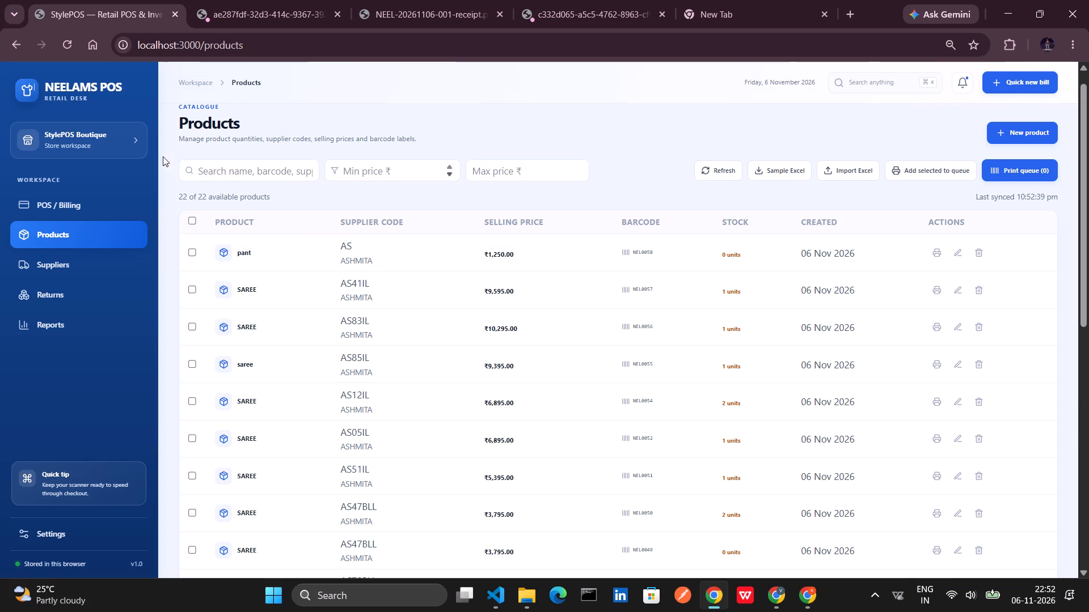
left_click(73, 211)
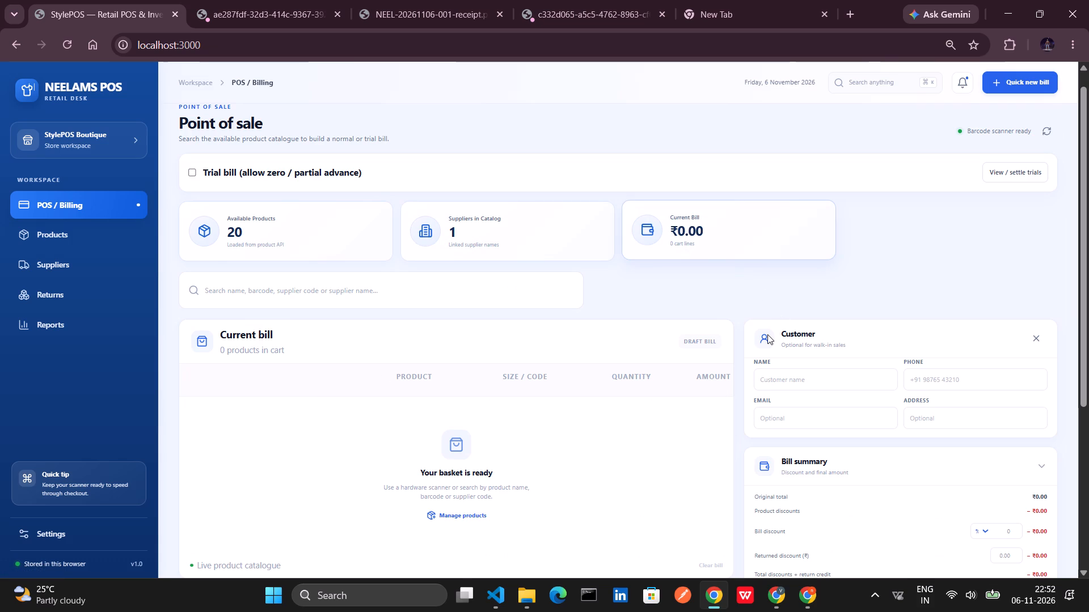
left_click(1015, 172)
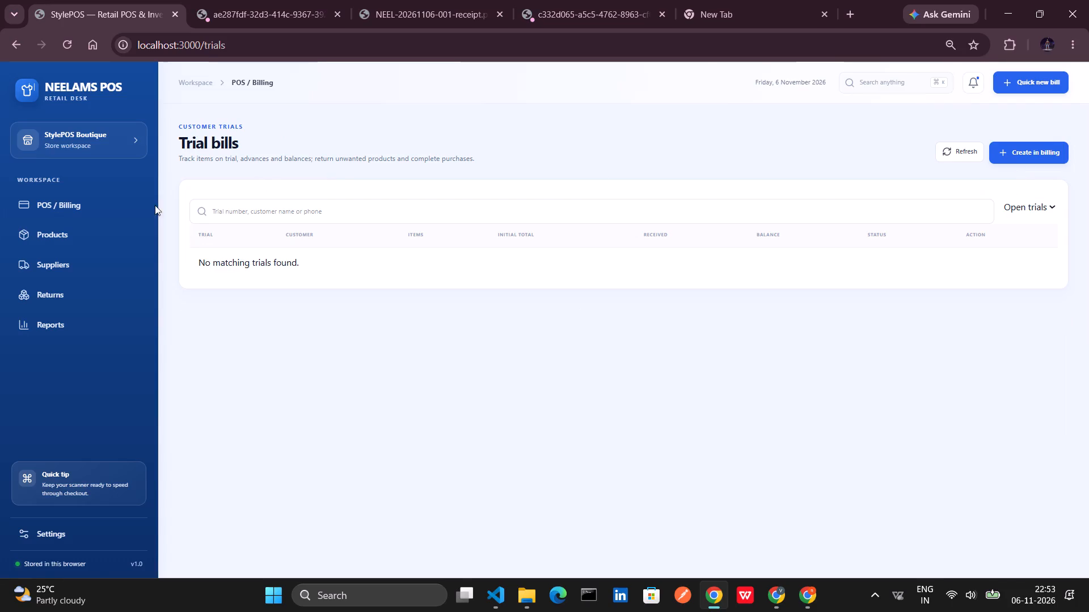
left_click(130, 211)
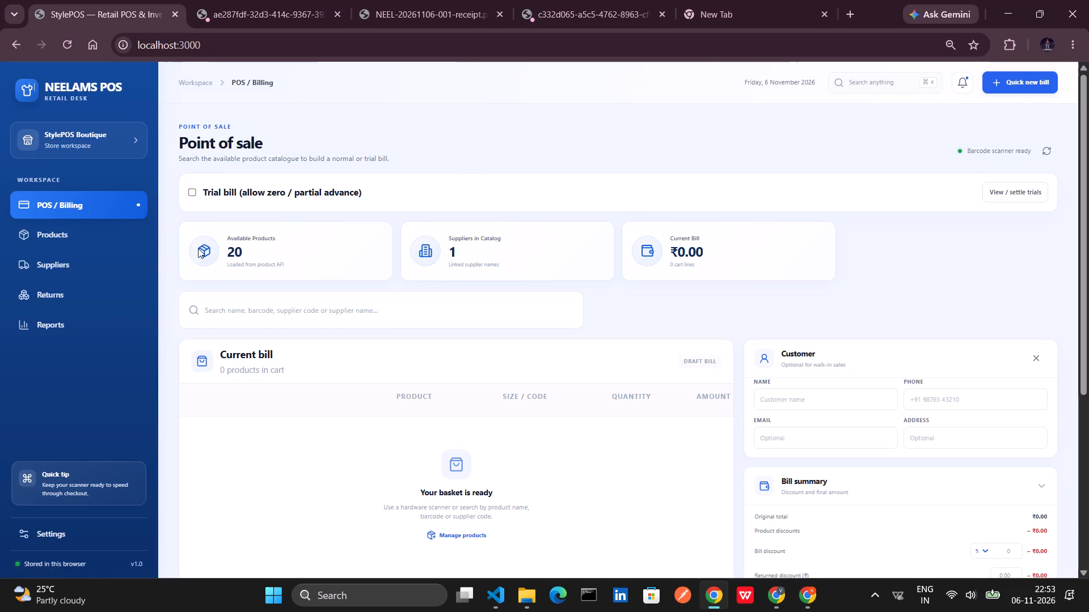
left_click(83, 300)
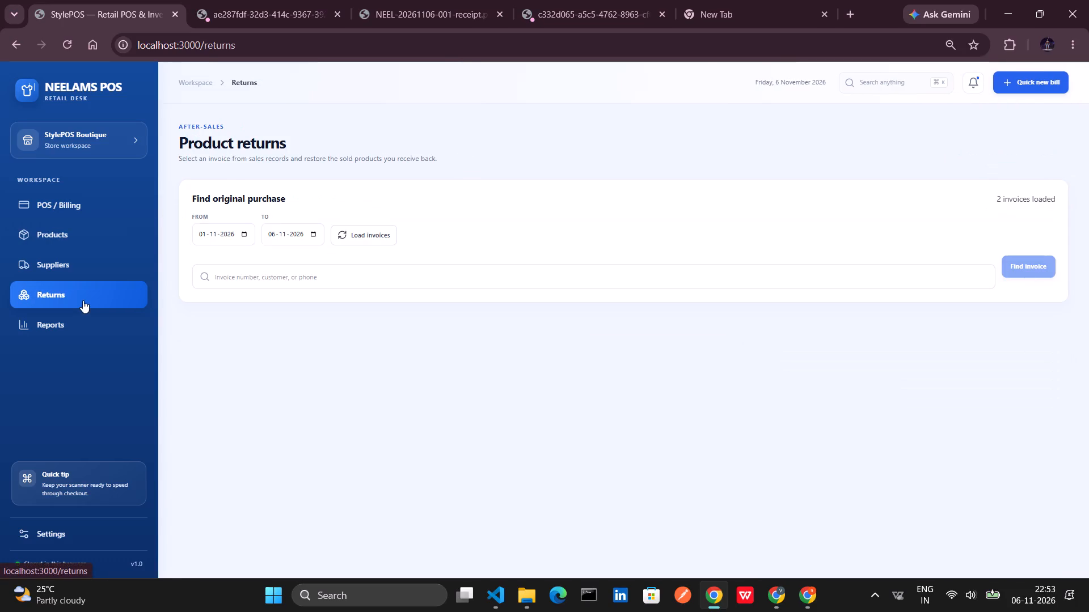
left_click(66, 322)
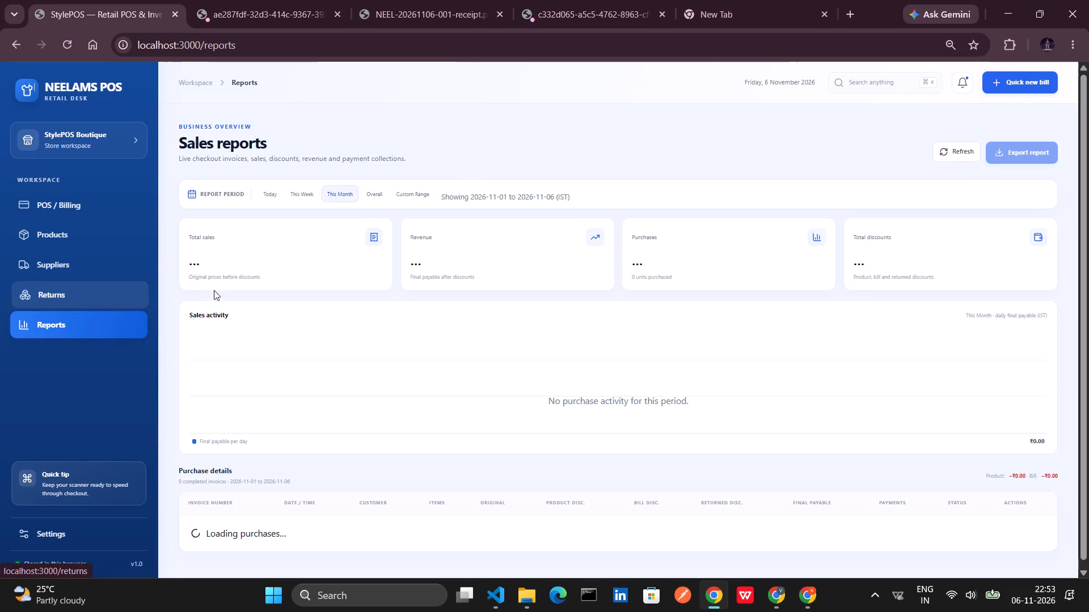
scroll(291, 360, "down", 2)
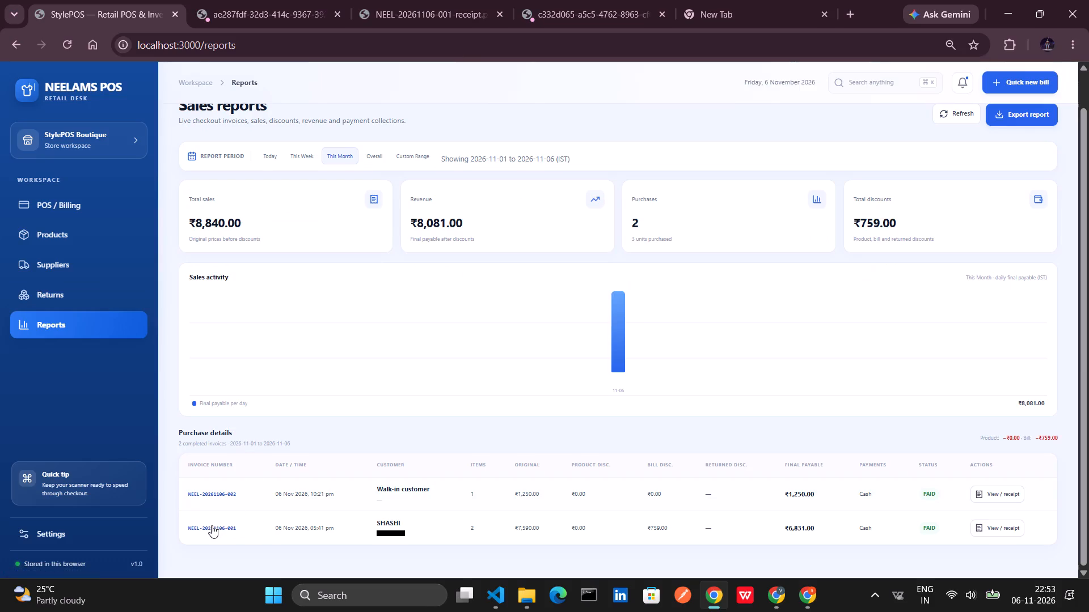
triple_click(212, 525)
left_click(212, 525)
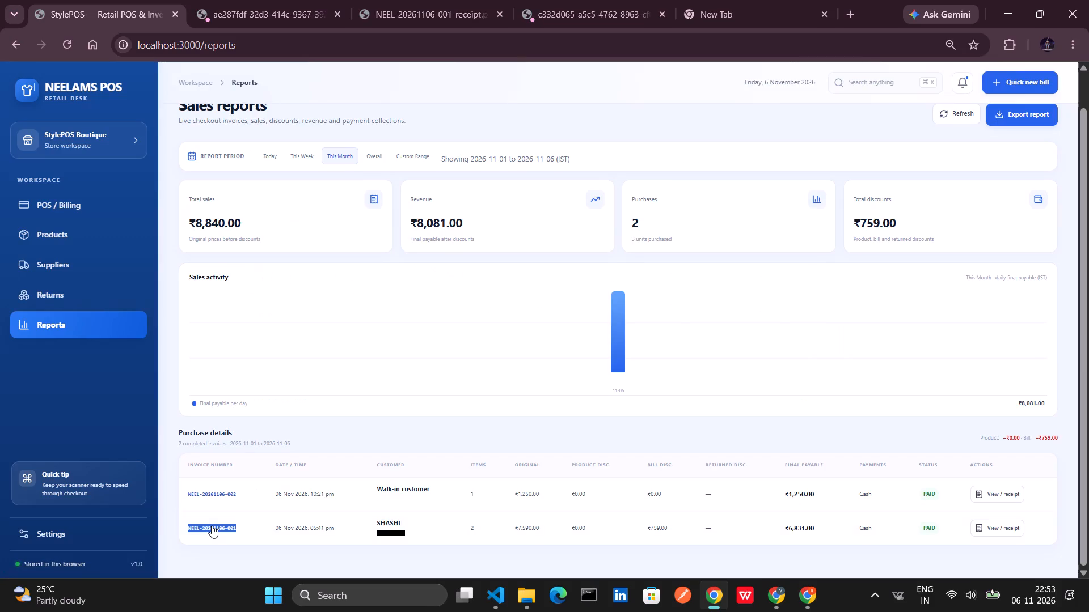
double_click(212, 525)
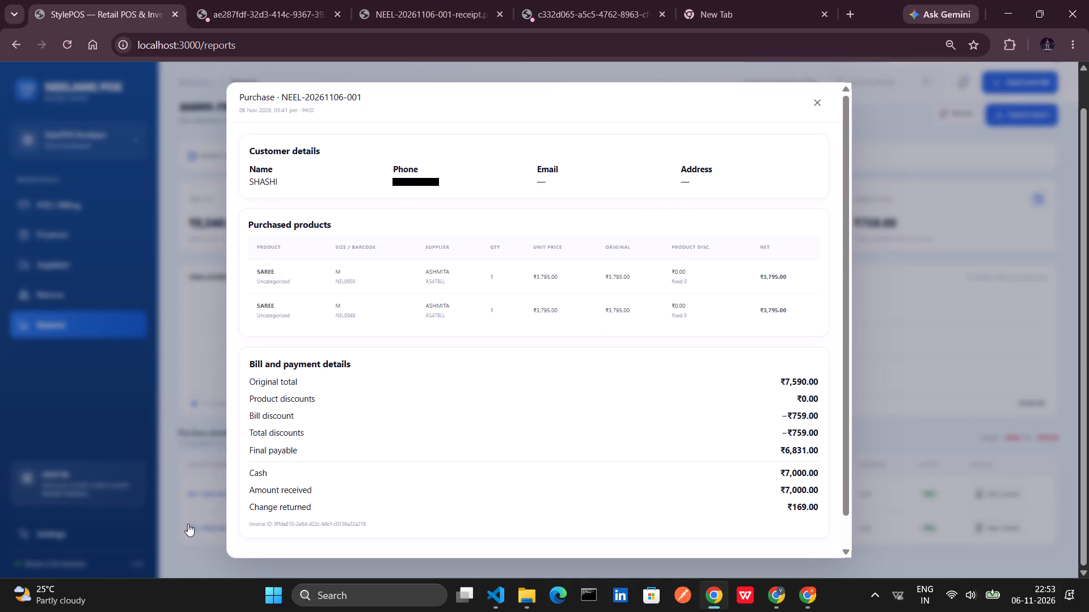
left_click_drag(186, 524, 251, 530)
key("ctrl+c")
left_click(50, 363)
left_click(54, 288)
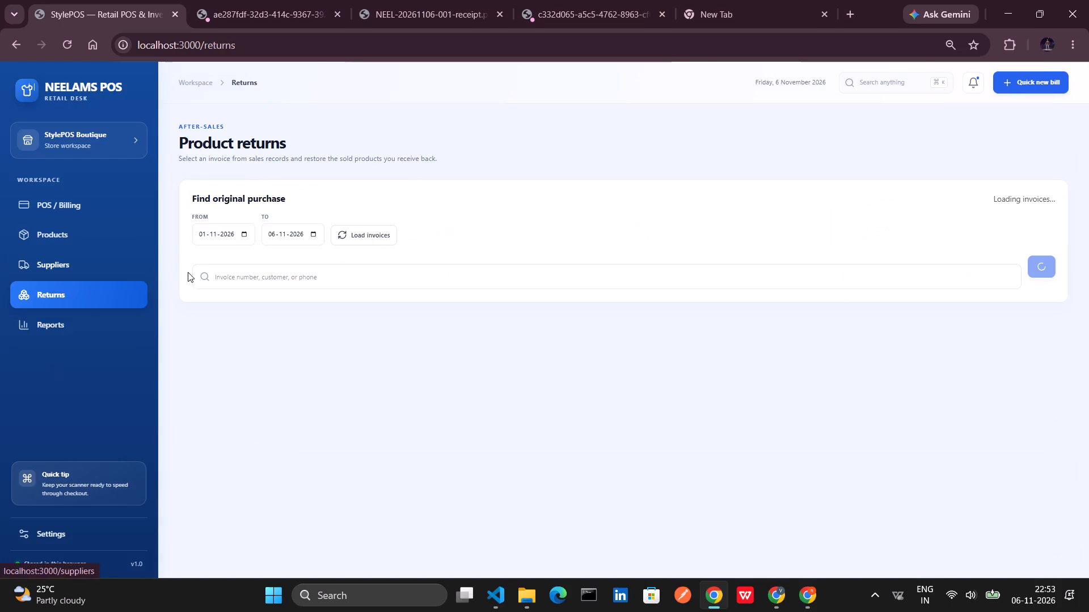
left_click(252, 283)
key("ctrl+v")
key("Return")
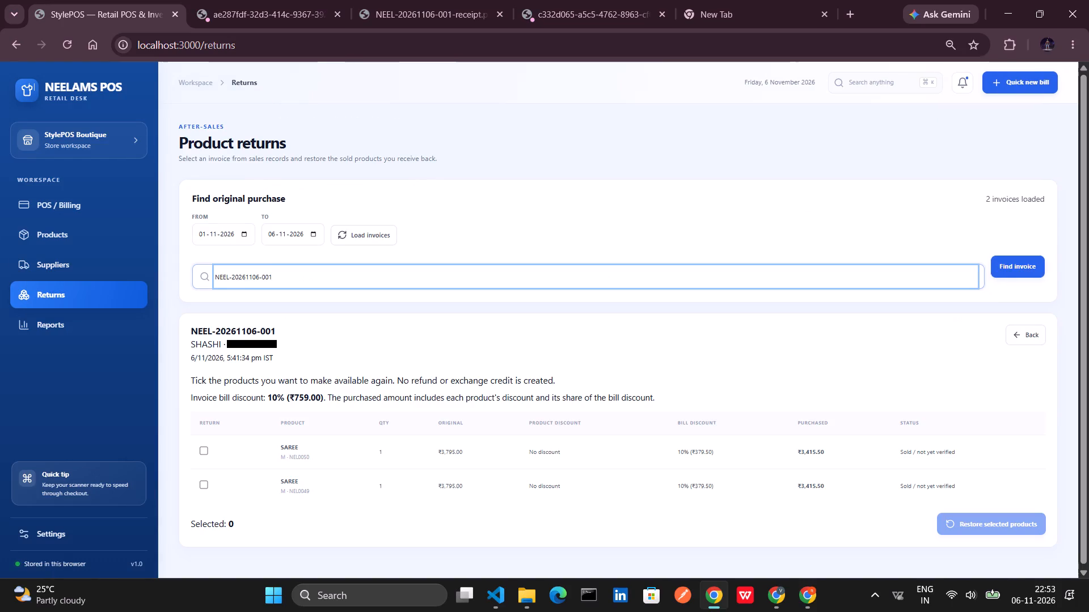
left_click(208, 452)
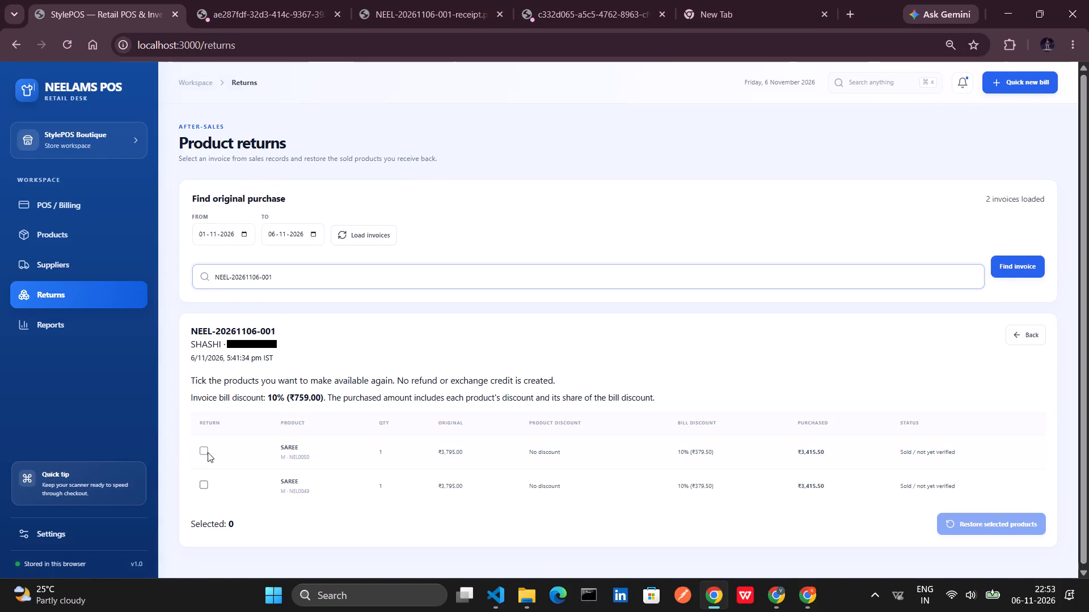
left_click(205, 482)
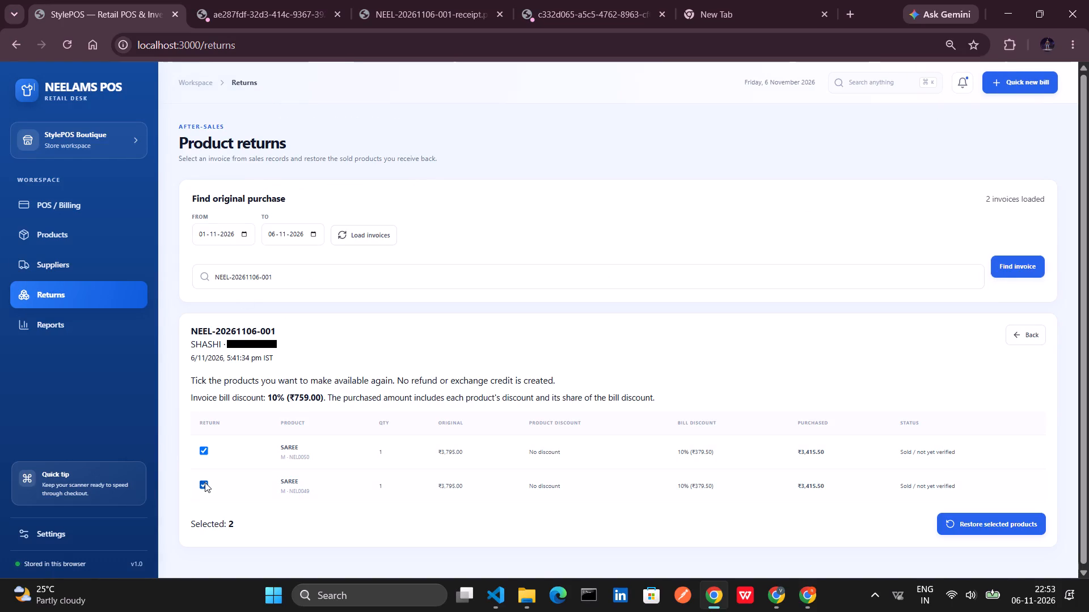
left_click(978, 520)
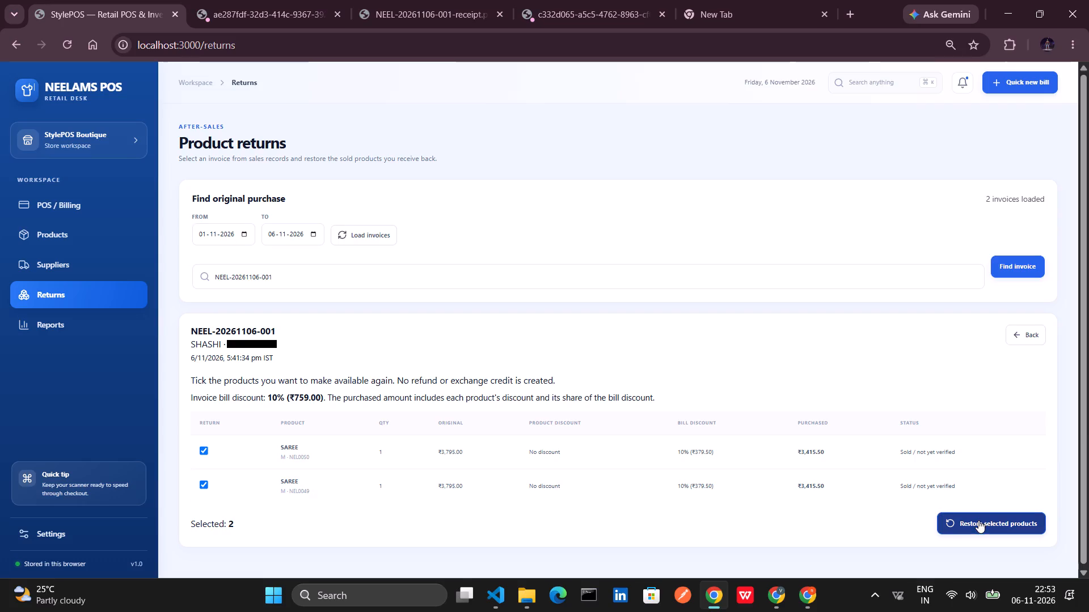
left_click(663, 345)
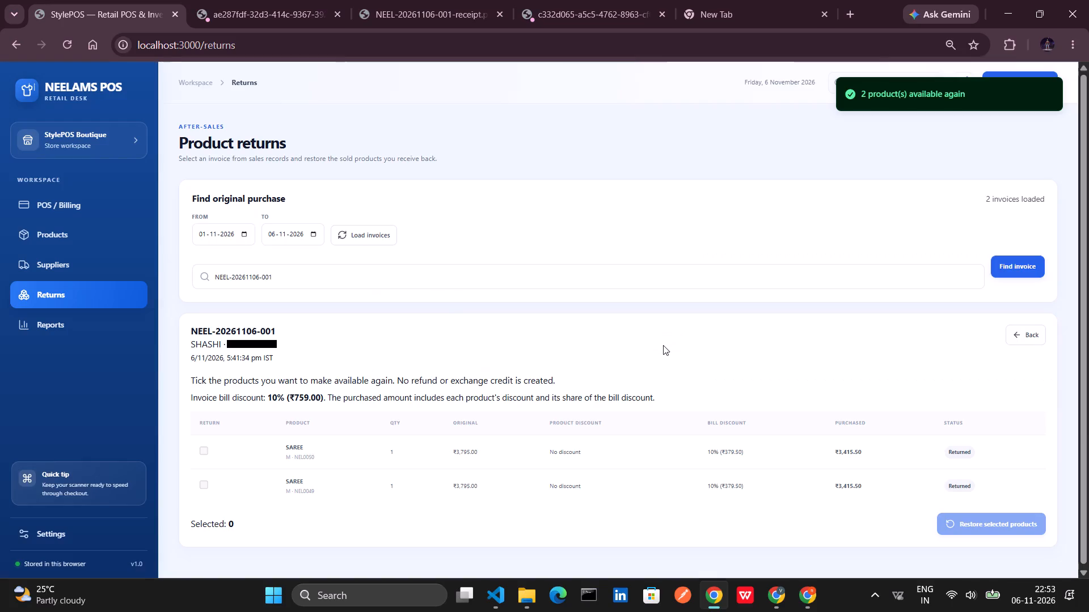
Search the product list for 47 and check the stock of both AS47BLL SAREE entries.
scroll(457, 448, "up", 2)
left_click(64, 231)
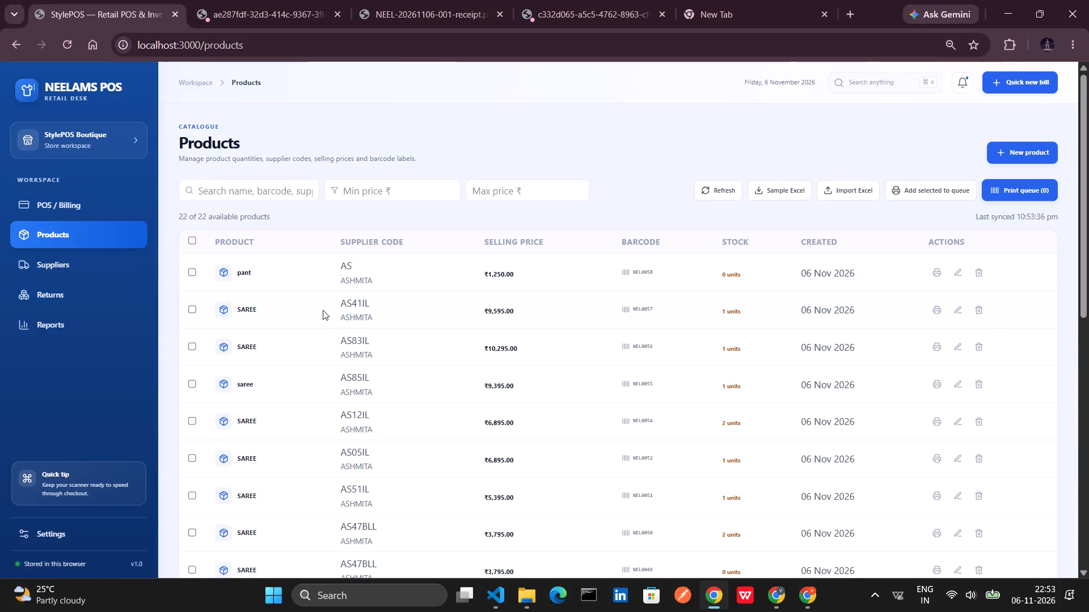
left_click(263, 184)
type("47")
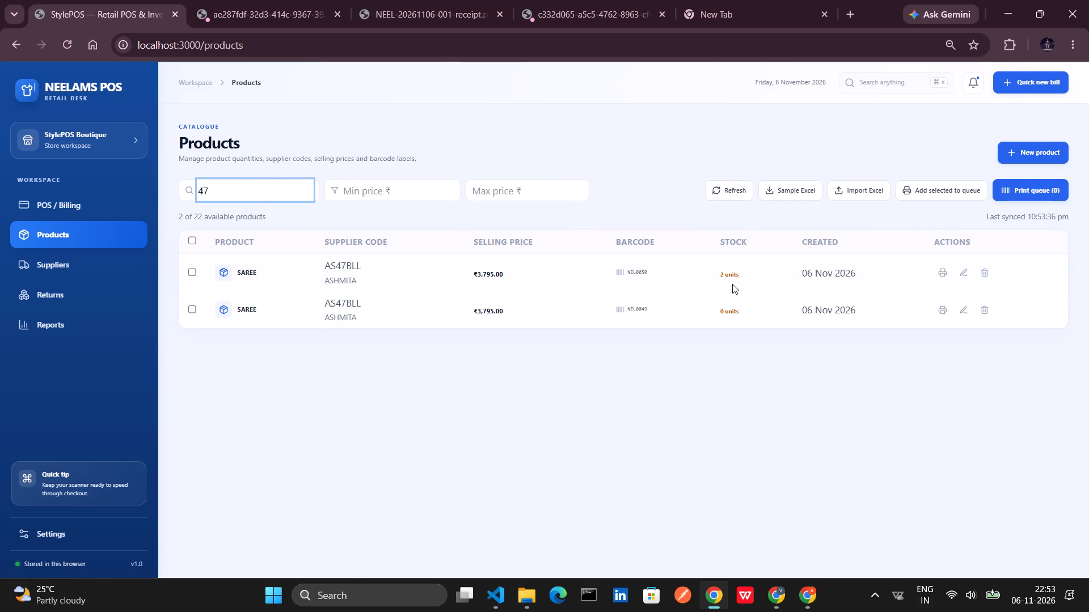
left_click(57, 297)
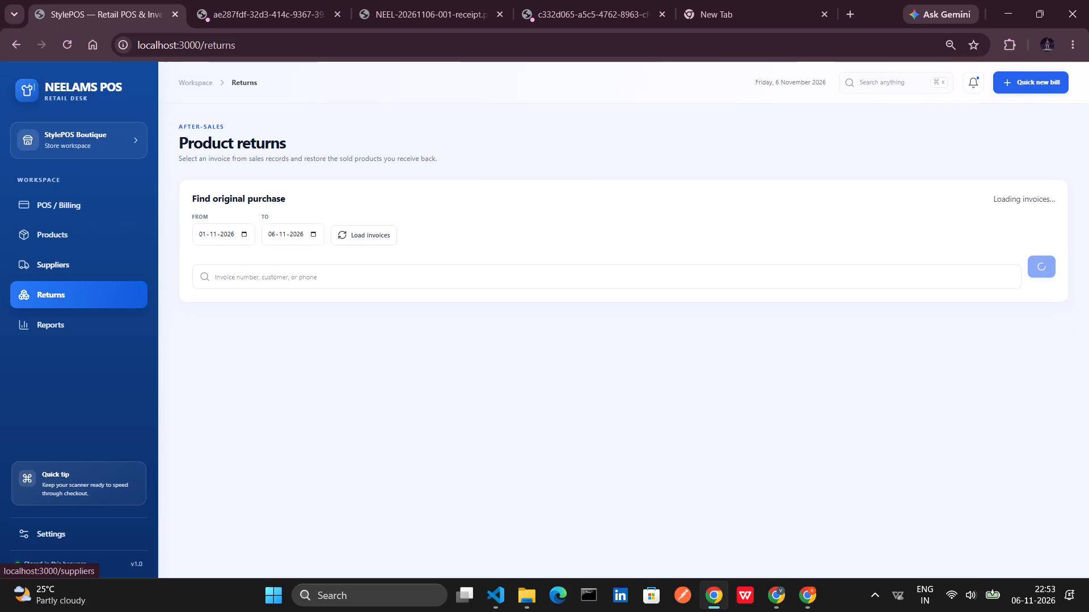
left_click(228, 282)
key("ctrl+v")
key("Return")
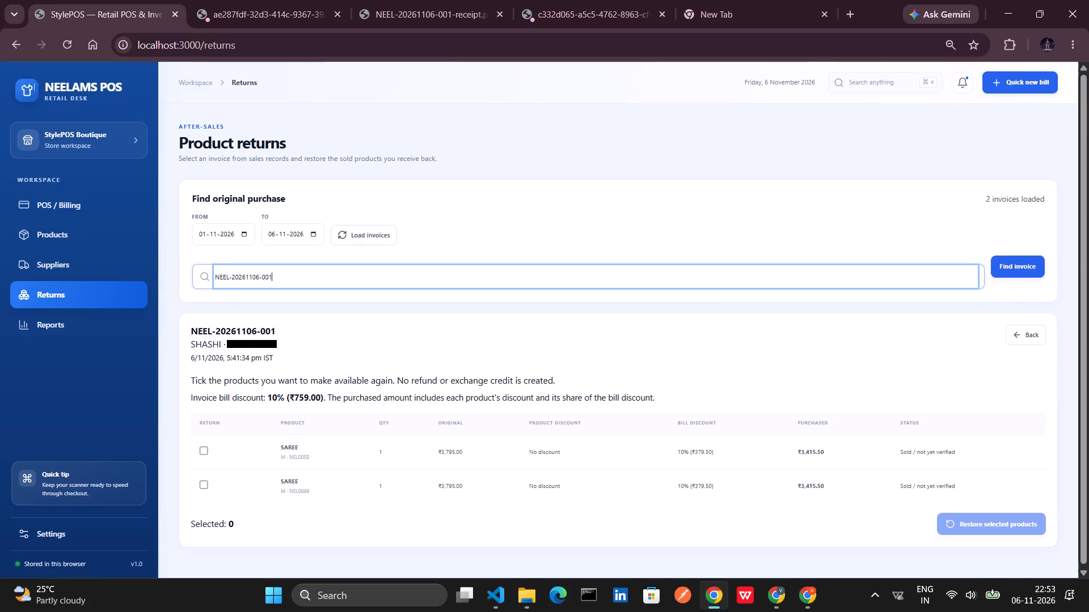